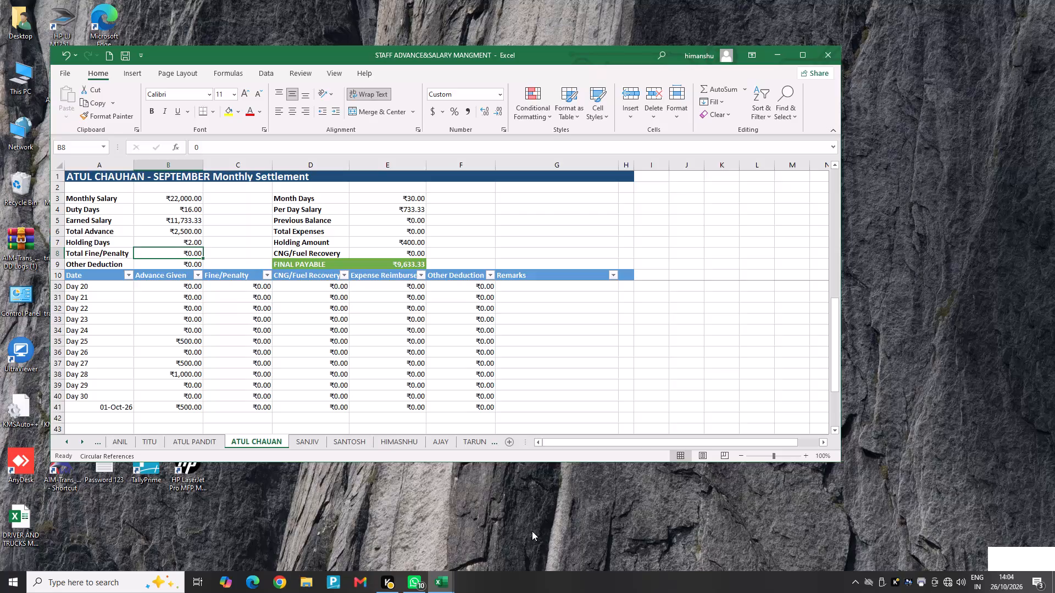
Examine the TITU sheet's September settlement entries, checking the Day 6 expense reimbursement and its remark.
{"action": "scroll", "coordinate": [184, 381], "scroll_direction": "down", "scroll_amount": 1}
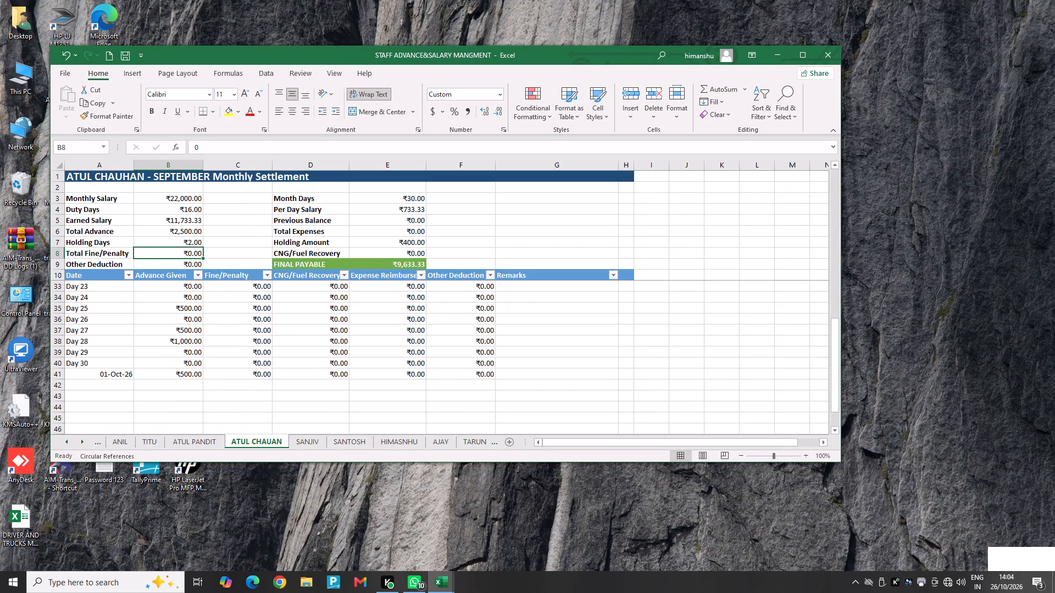
{"action": "left_click", "coordinate": [145, 439]}
{"action": "scroll", "coordinate": [214, 234], "scroll_direction": "down", "scroll_amount": 2}
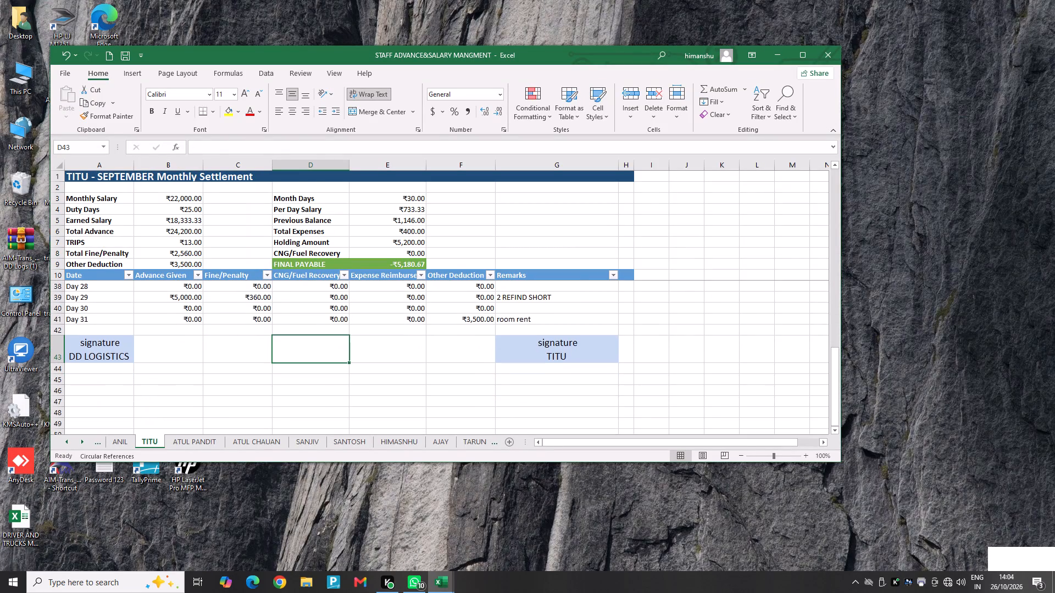
{"action": "scroll", "coordinate": [220, 290], "scroll_direction": "up", "scroll_amount": 18}
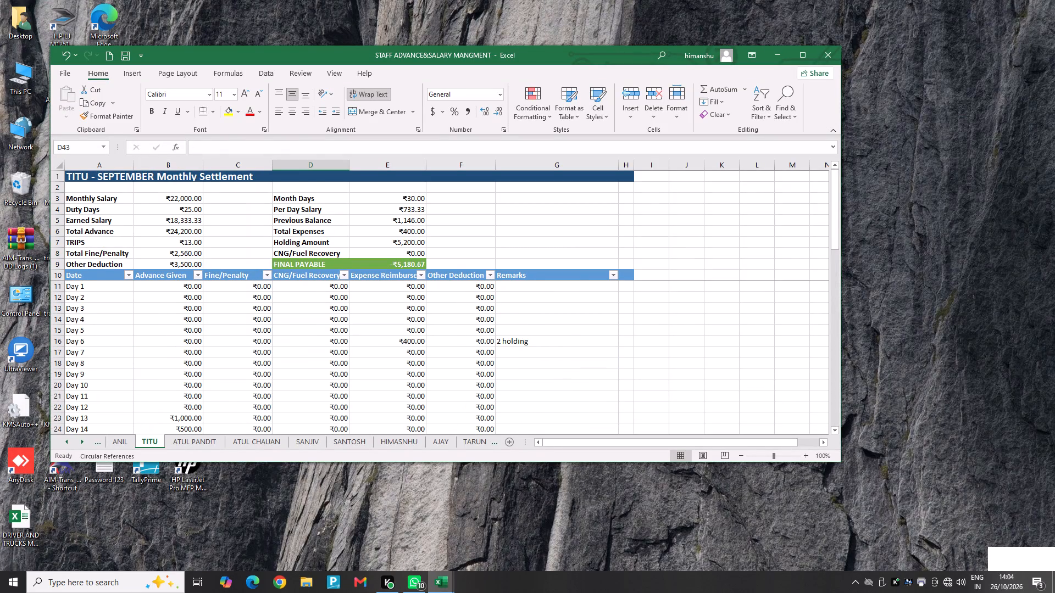
{"action": "left_click", "coordinate": [407, 338]}
{"action": "left_click", "coordinate": [534, 341]}
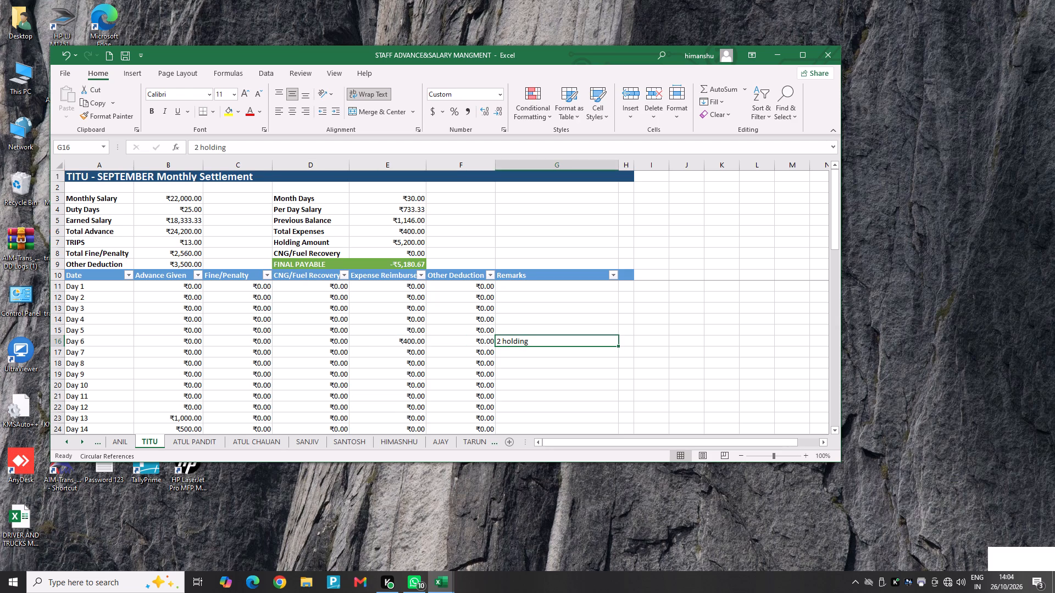
{"action": "left_click", "coordinate": [409, 344]}
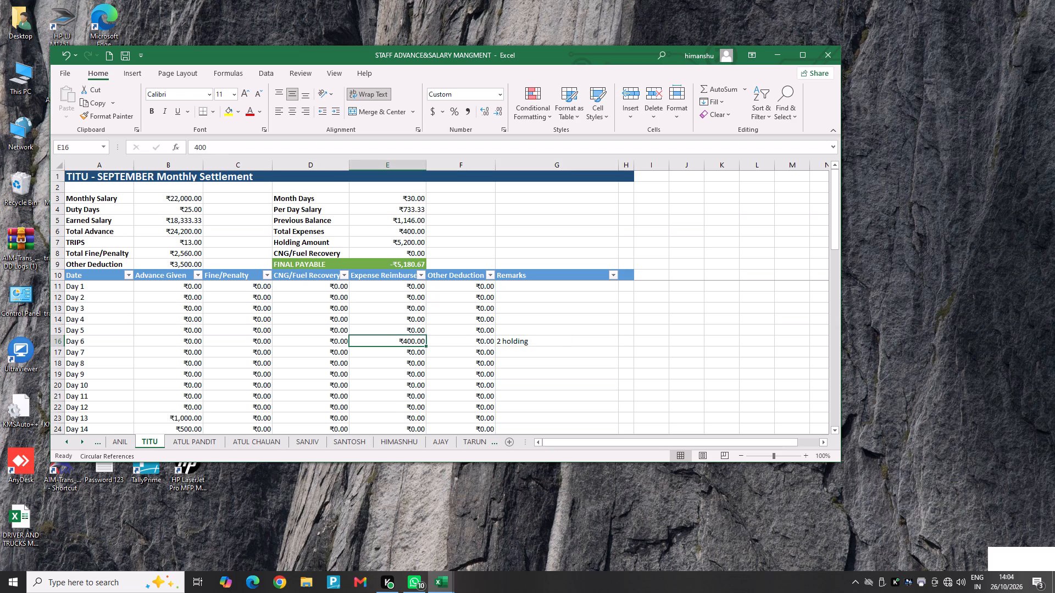
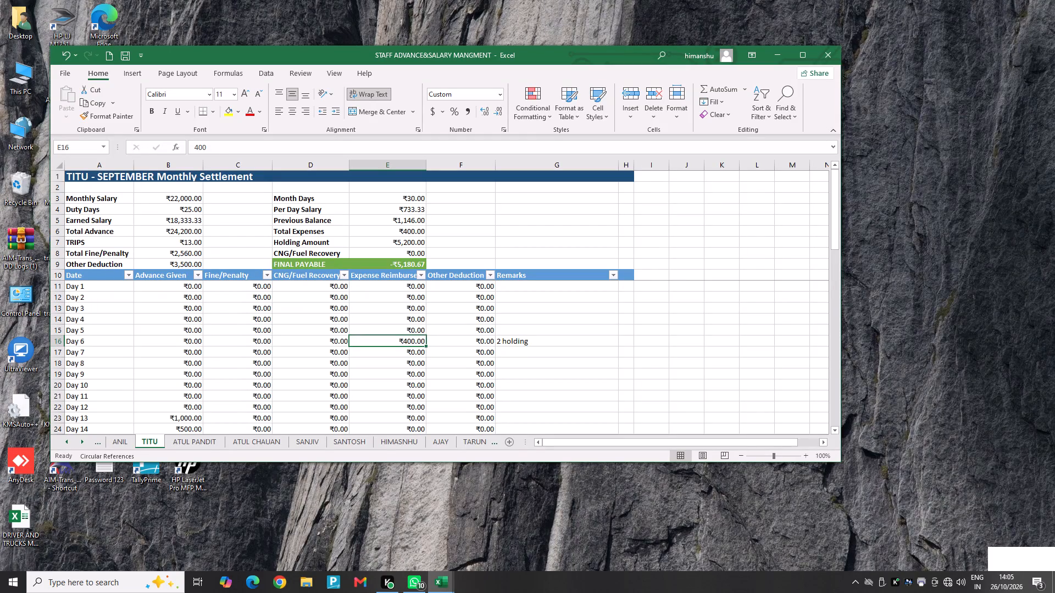
Set the Day 6 expense reimbursement to 1000 and replace its remark with "5 HOLDING".
{"action": "left_click", "coordinate": [517, 344]}
{"action": "left_click", "coordinate": [396, 344]}
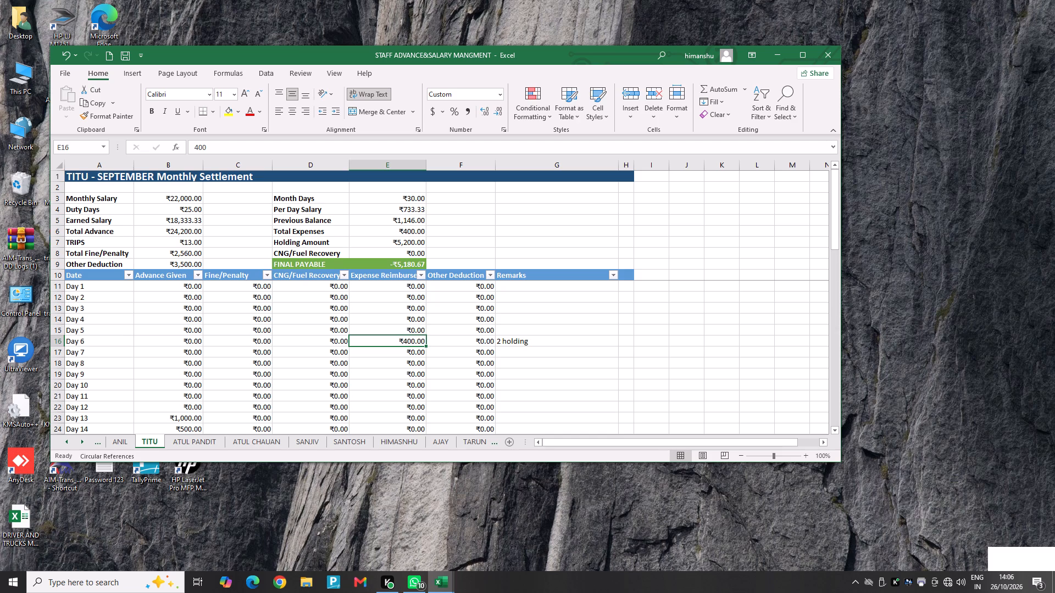
{"action": "key", "text": "Down"}
{"action": "key", "text": "Up"}
{"action": "key", "text": "Right"}
{"action": "key", "text": "Right"}
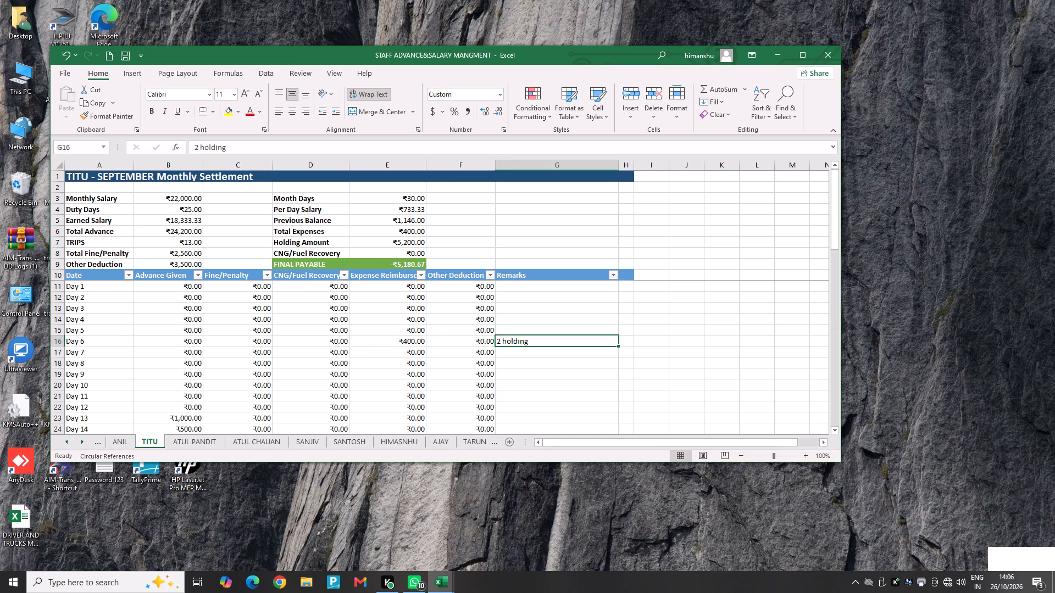
{"action": "key", "text": "Left"}
{"action": "key", "text": "Left"}
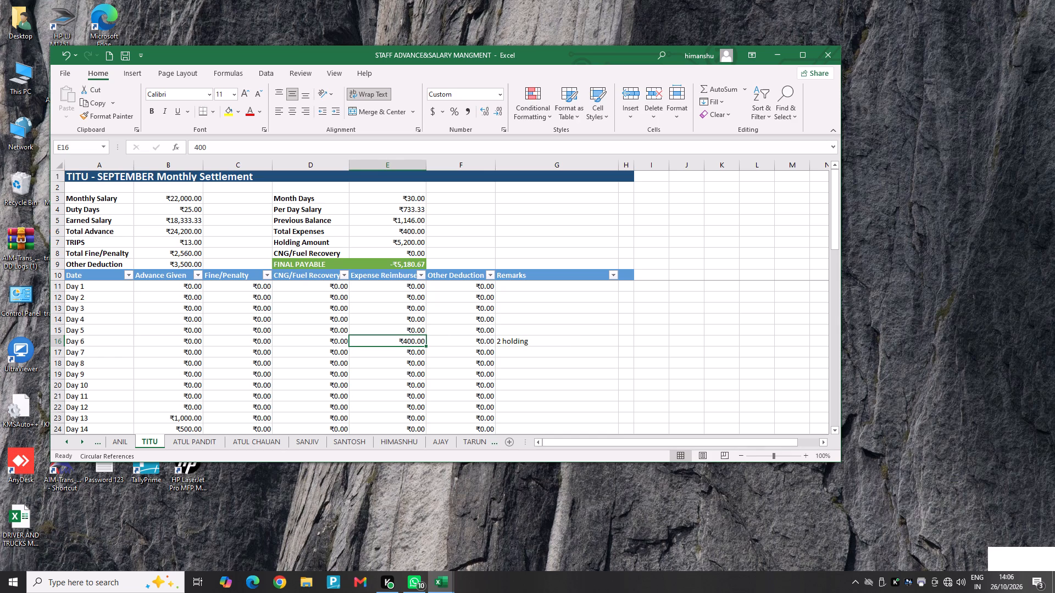
{"action": "key", "text": "Right"}
{"action": "key", "text": "Left"}
{"action": "type", "text": "1000"}
{"action": "key", "text": "Right"}
{"action": "key", "text": "Right"}
{"action": "key", "text": "5"}
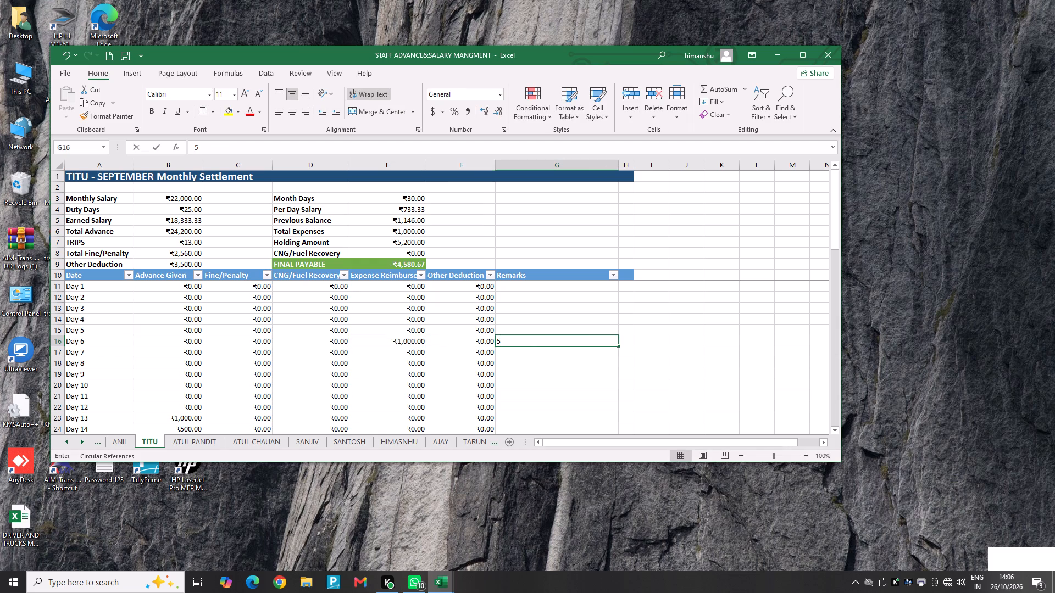
{"action": "key", "text": "space"}
{"action": "type", "text": "HOLDING"}
{"action": "key", "text": "Return"}
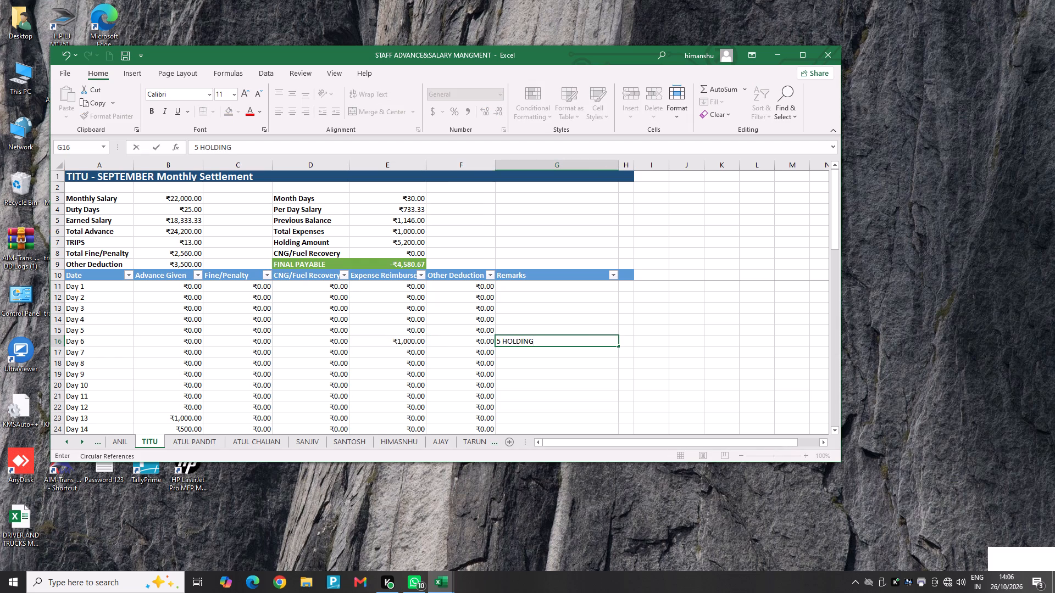
Examine the expense reimbursement and neighbouring entries for Days 1 to 10 on the TITU sheet.
{"action": "key", "text": "Down"}
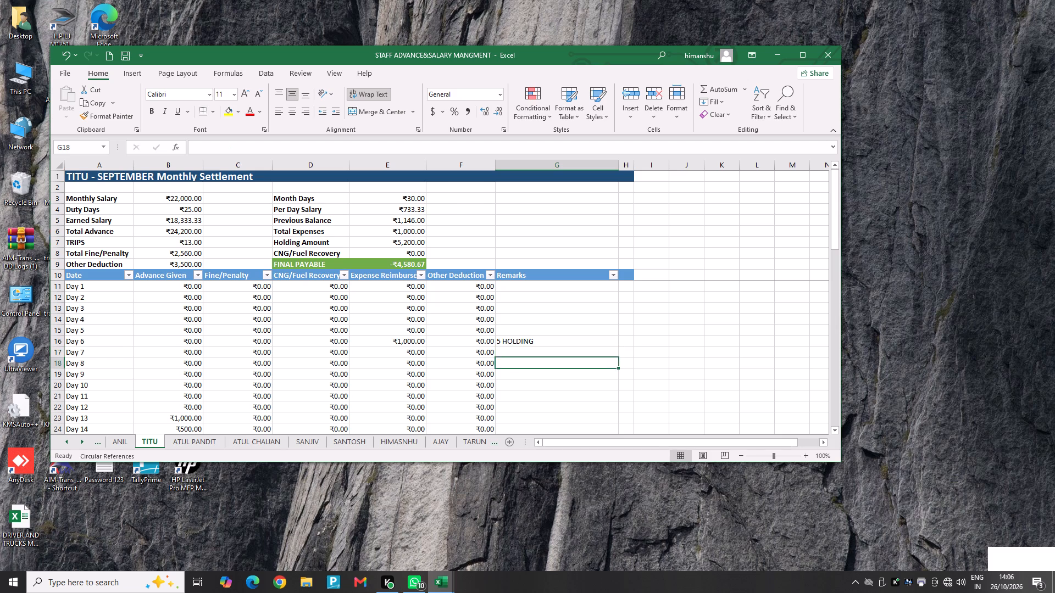
{"action": "key", "text": "Left"}
{"action": "key", "text": "Left"}
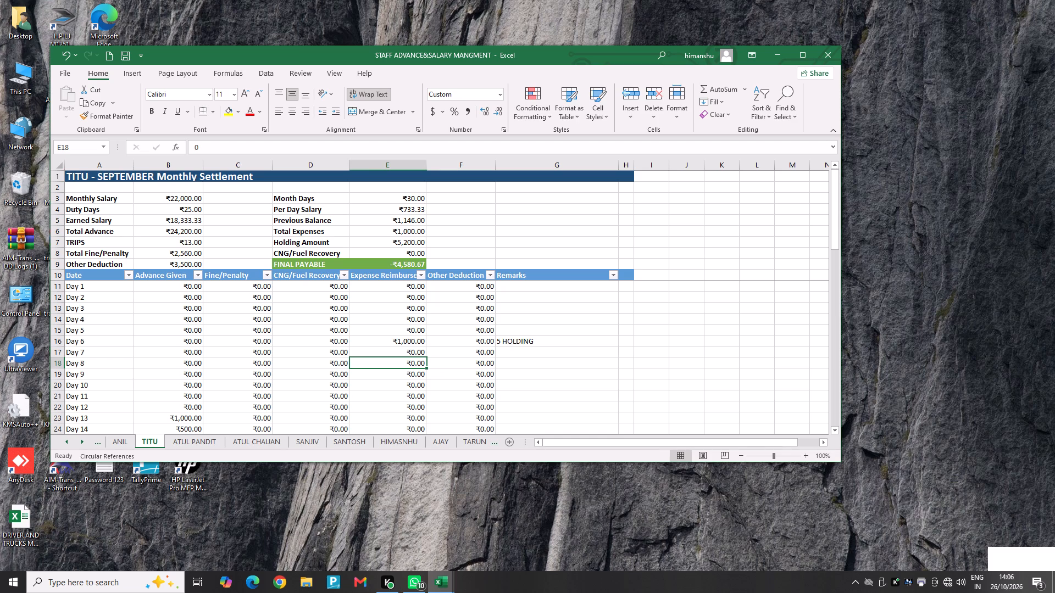
{"action": "key", "text": "Up"}
{"action": "key", "text": "Up"}
{"action": "key", "text": "Up"}
{"action": "key", "text": "Up"}
{"action": "key", "text": "Up"}
{"action": "key", "text": "Up"}
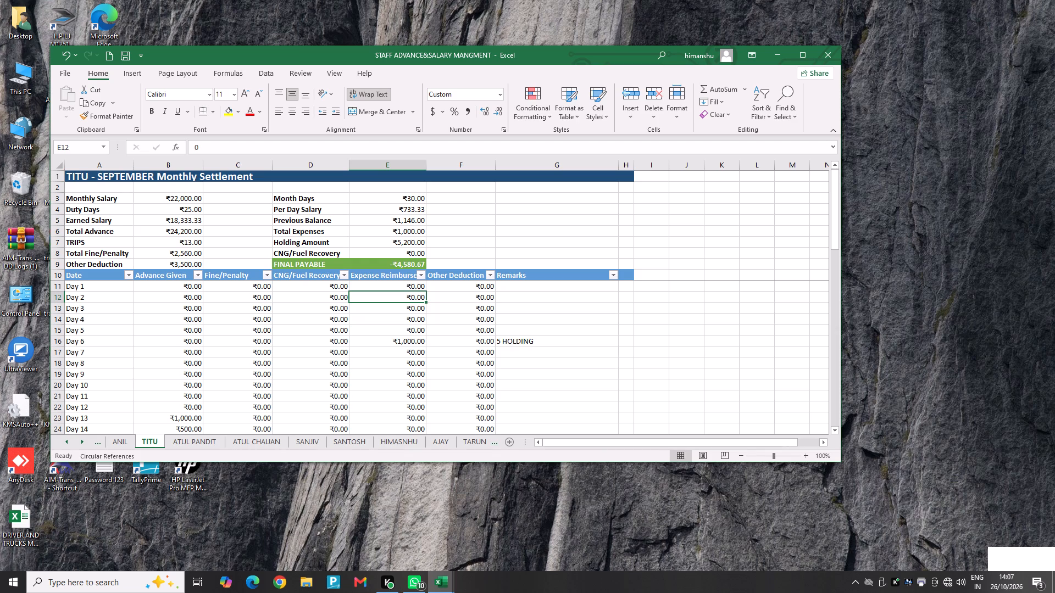
{"action": "key", "text": "Down"}
{"action": "key", "text": "Down"}
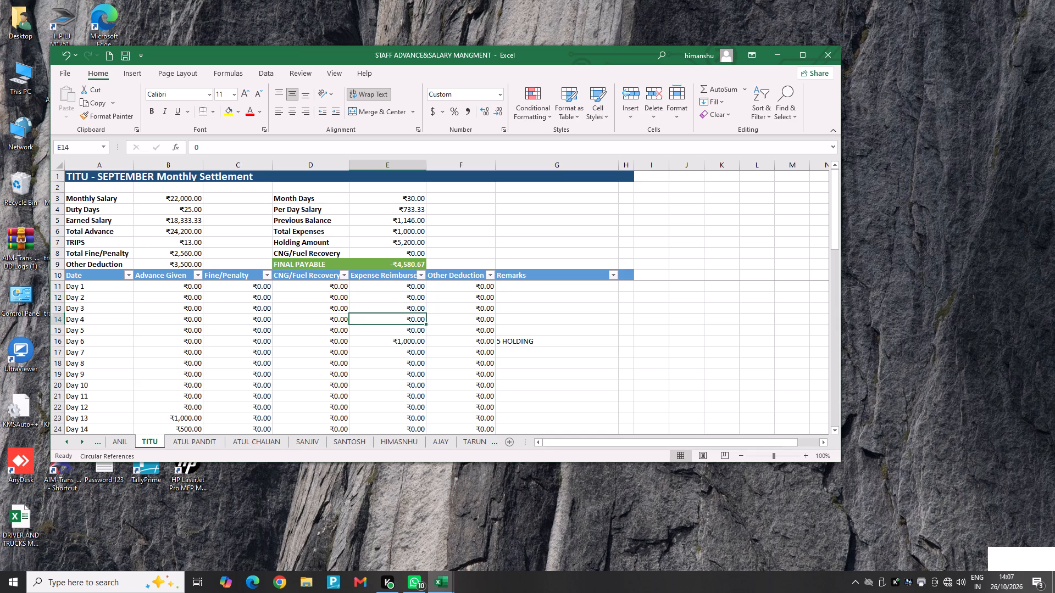
{"action": "key", "text": "Down"}
{"action": "key", "text": "Down"}
{"action": "key", "text": "Down"}
{"action": "key", "text": "Down"}
{"action": "key", "text": "Down"}
{"action": "key", "text": "Down"}
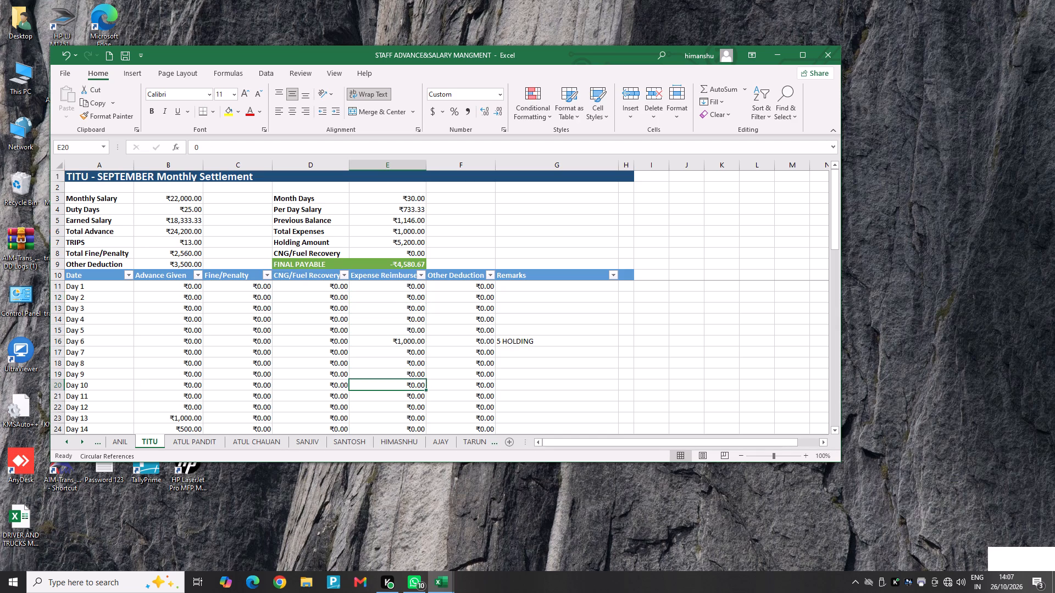
{"action": "key", "text": "Left"}
{"action": "key", "text": "Left"}
{"action": "key", "text": "Left"}
{"action": "key", "text": "Right"}
{"action": "key", "text": "Right"}
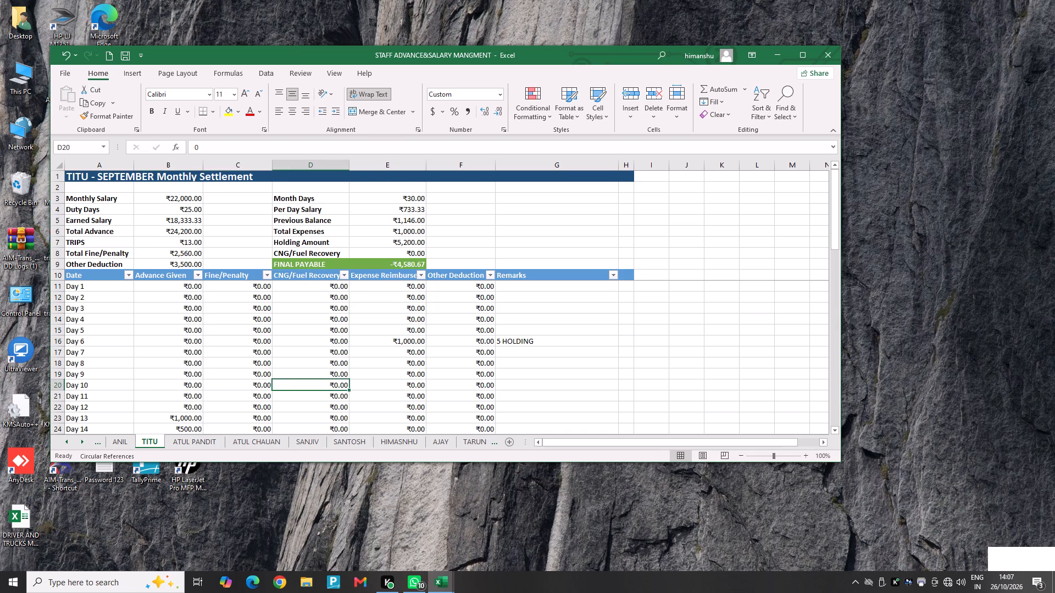
{"action": "key", "text": "Right"}
{"action": "key", "text": "Up"}
{"action": "key", "text": "Up"}
{"action": "key", "text": "Up"}
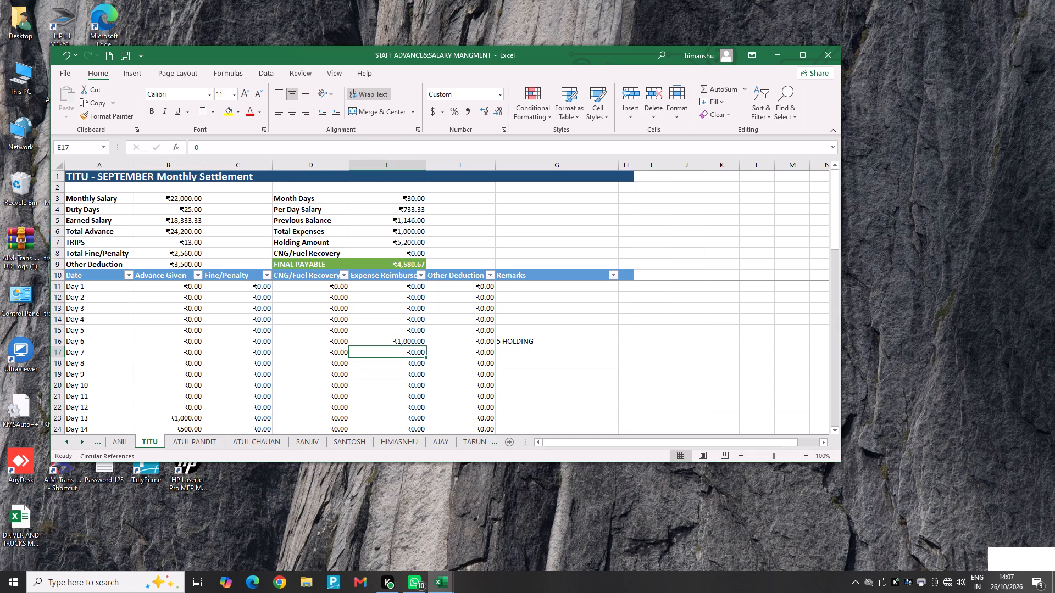
{"action": "key", "text": "Down"}
{"action": "key", "text": "Down"}
{"action": "key", "text": "Up"}
{"action": "key", "text": "Up"}
{"action": "key", "text": "Up"}
{"action": "key", "text": "Up"}
{"action": "key", "text": "Down"}
{"action": "key", "text": "Down"}
Enter an expense reimbursement of 160 for Day 15 with the remark "TOLL KOSI".
{"action": "key", "text": "Down"}
{"action": "key", "text": "Down"}
{"action": "key", "text": "Down"}
{"action": "key", "text": "Down"}
{"action": "key", "text": "Down"}
{"action": "key", "text": "Down"}
{"action": "key", "text": "Down"}
{"action": "key", "text": "Down"}
{"action": "key", "text": "Down"}
{"action": "key", "text": "Down"}
{"action": "key", "text": "Down"}
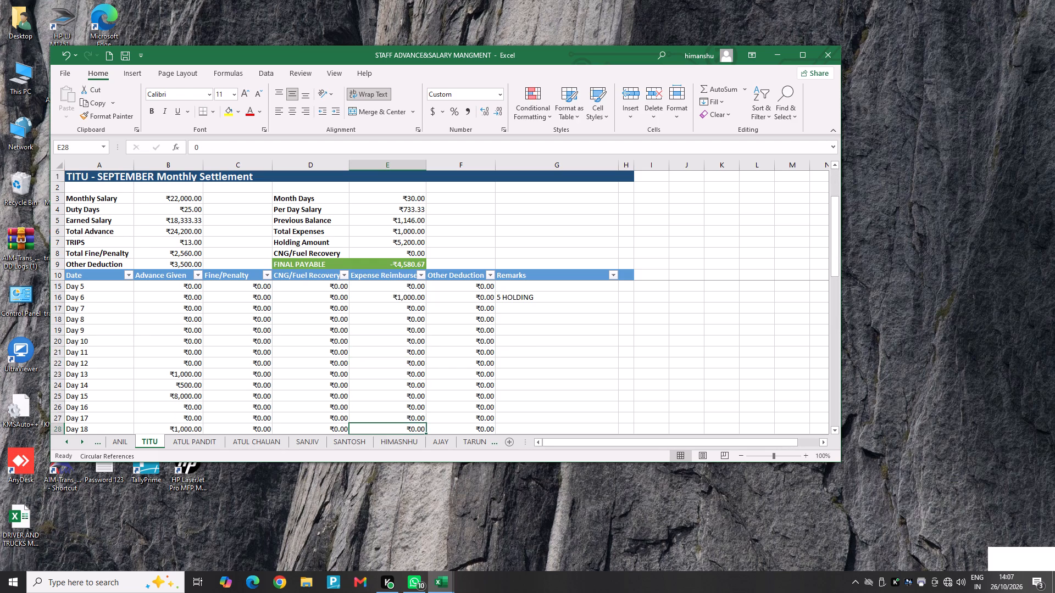
{"action": "key", "text": "Up"}
{"action": "key", "text": "Up"}
{"action": "key", "text": "Up"}
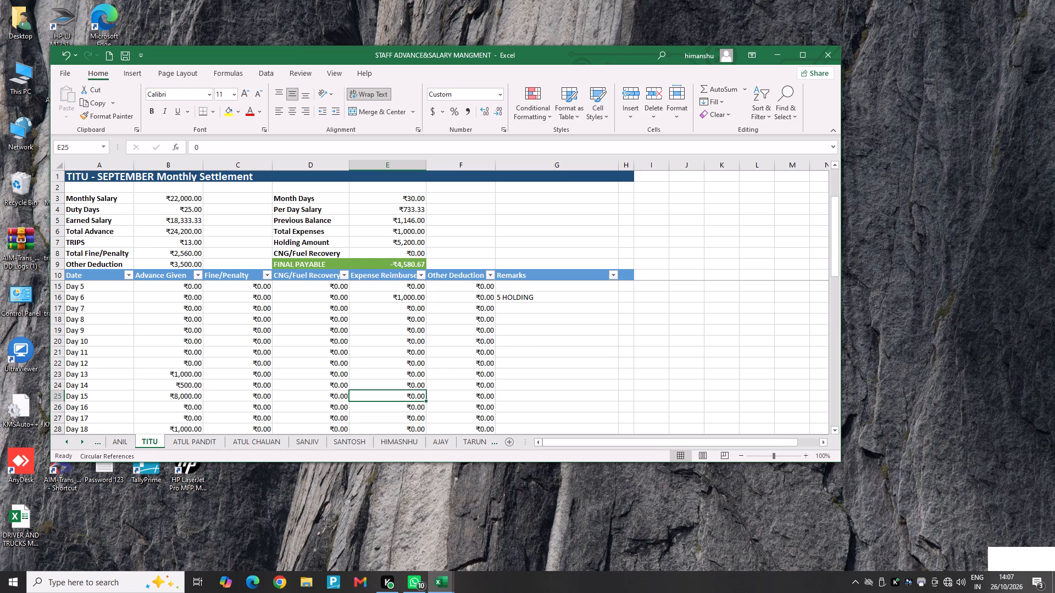
{"action": "type", "text": "160"}
{"action": "key", "text": "Right"}
{"action": "key", "text": "Down"}
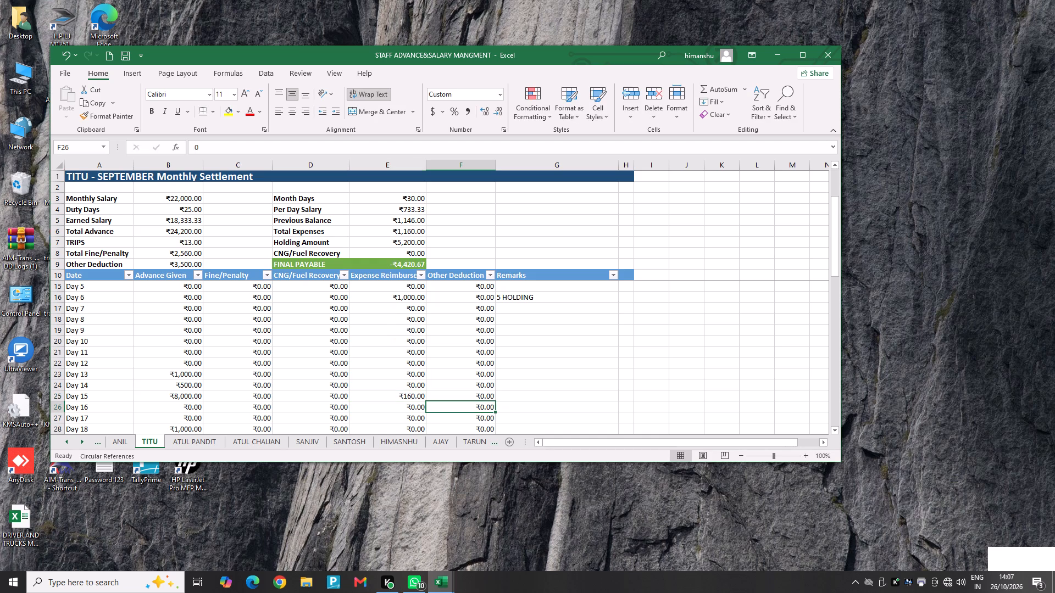
{"action": "key", "text": "Up"}
{"action": "key", "text": "Right"}
{"action": "type", "text": "TOLL"}
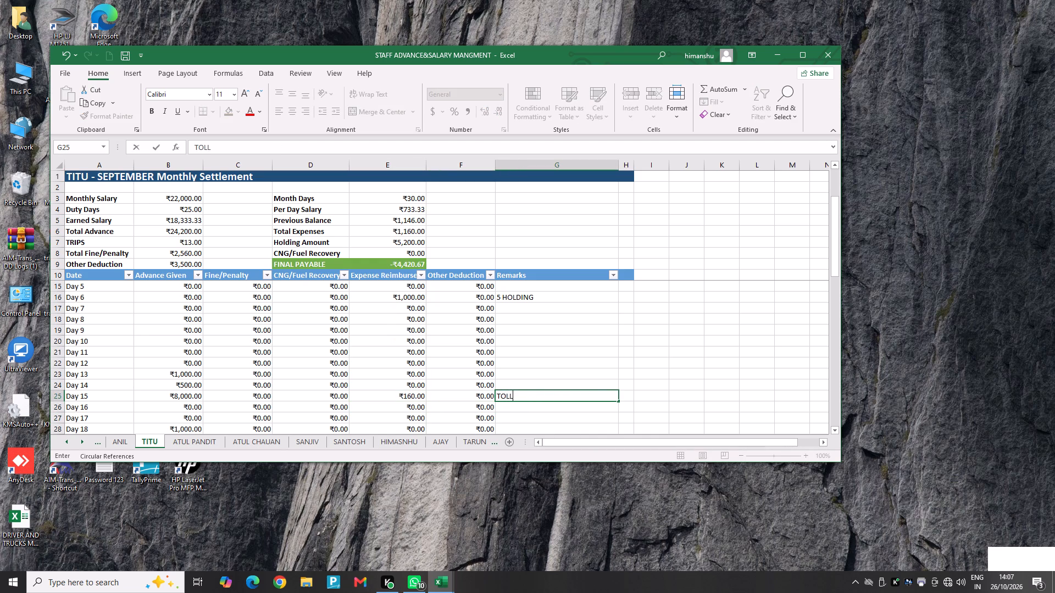
{"action": "key", "text": "space"}
{"action": "type", "text": "KOSI"}
Enter an expense reimbursement of 200 for Day 16 with the remark "KANPUR DALA".
{"action": "key", "text": "Down"}
{"action": "key", "text": "Left"}
{"action": "key", "text": "Left"}
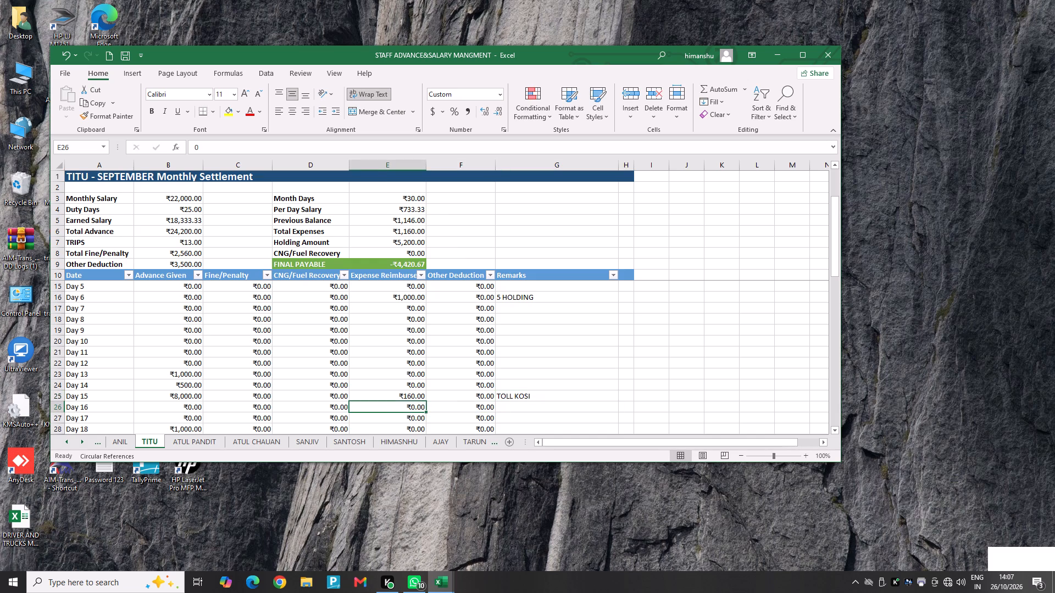
{"action": "type", "text": "200"}
{"action": "key", "text": "Right"}
{"action": "key", "text": "Right"}
{"action": "key", "text": "Left"}
{"action": "key", "text": "Right"}
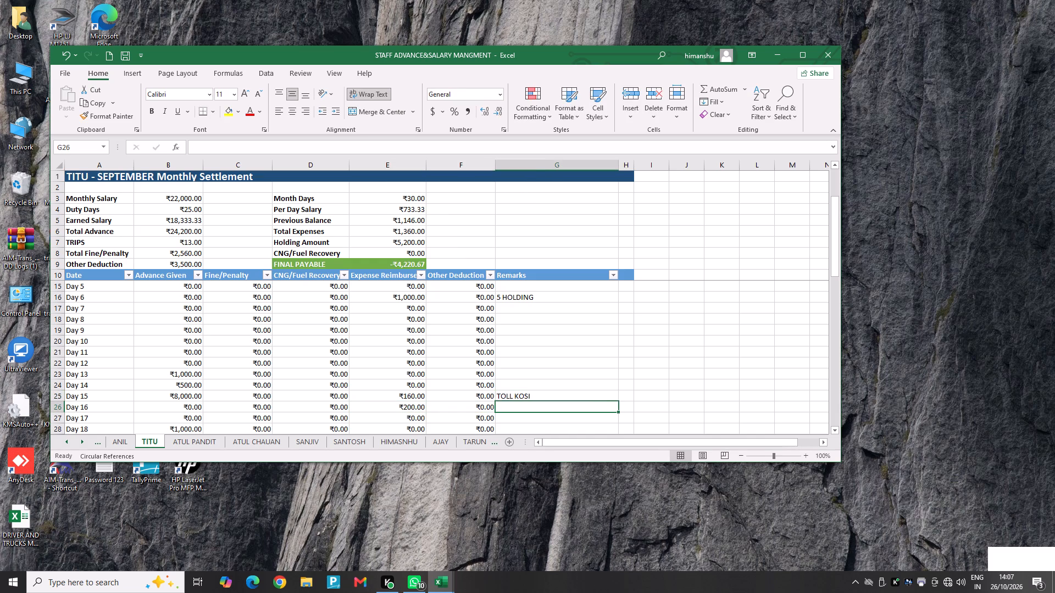
{"action": "type", "text": "KANPUR"}
{"action": "key", "text": "space"}
{"action": "type", "text": "DALA"}
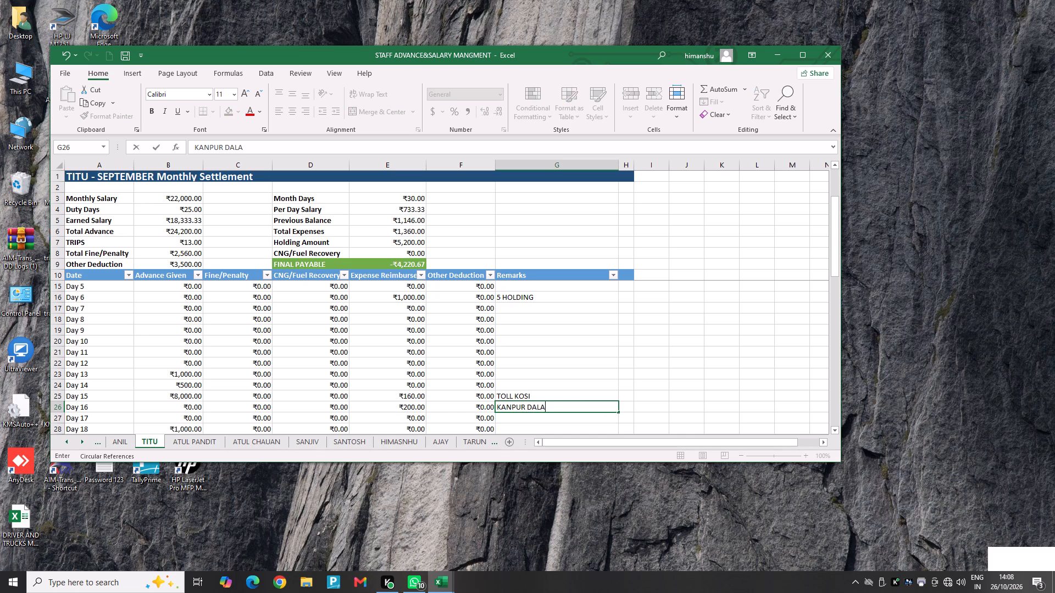
Enter an expense reimbursement of 530 for Day 17 with the remark "PANKHA 4146".
{"action": "key", "text": "Down"}
{"action": "key", "text": "Left"}
{"action": "key", "text": "Left"}
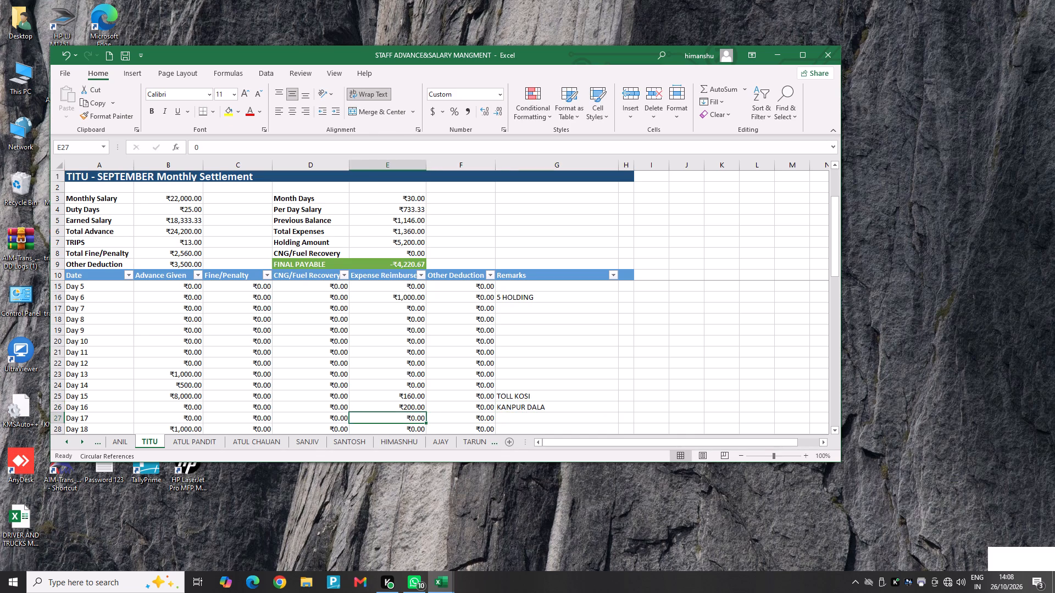
{"action": "type", "text": "42"}
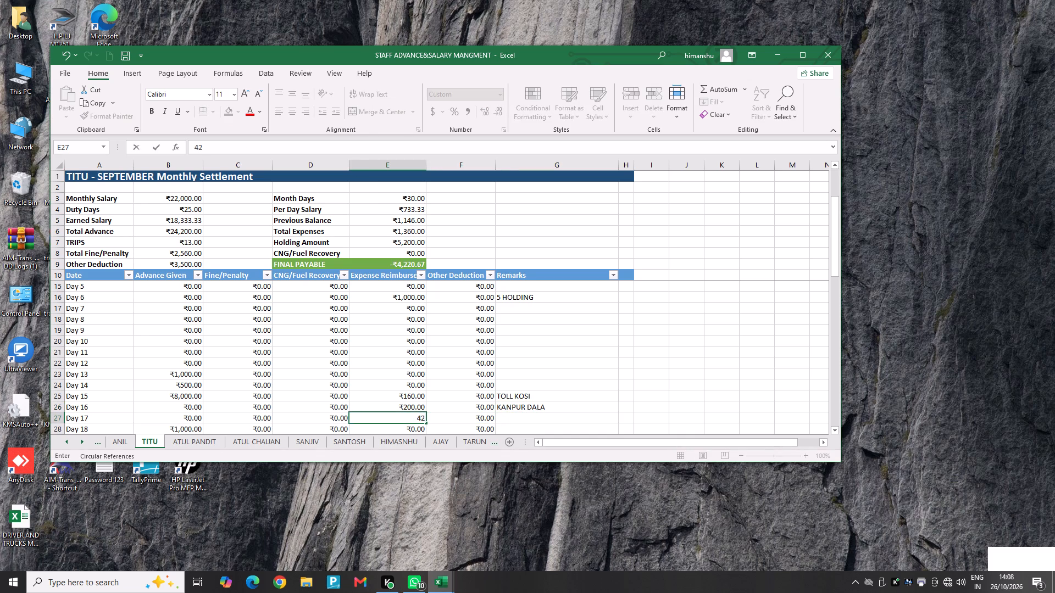
{"action": "key", "text": "BackSpace"}
{"action": "key", "text": "BackSpace"}
{"action": "key", "text": "BackSpace"}
{"action": "type", "text": "530"}
{"action": "key", "text": "Right"}
{"action": "key", "text": "Right"}
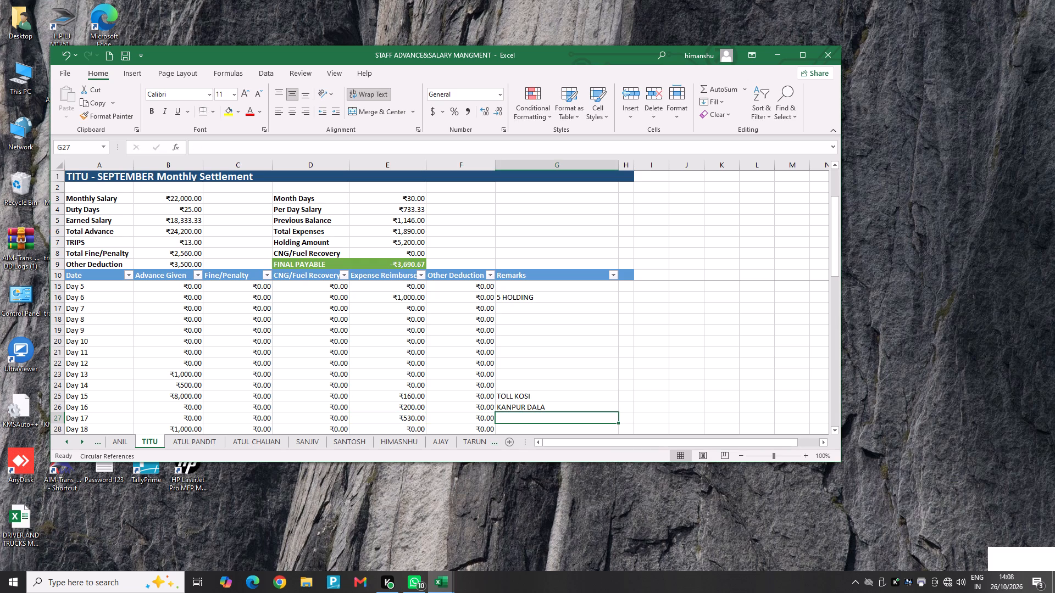
{"action": "type", "text": "PANKHA"}
{"action": "key", "text": "space"}
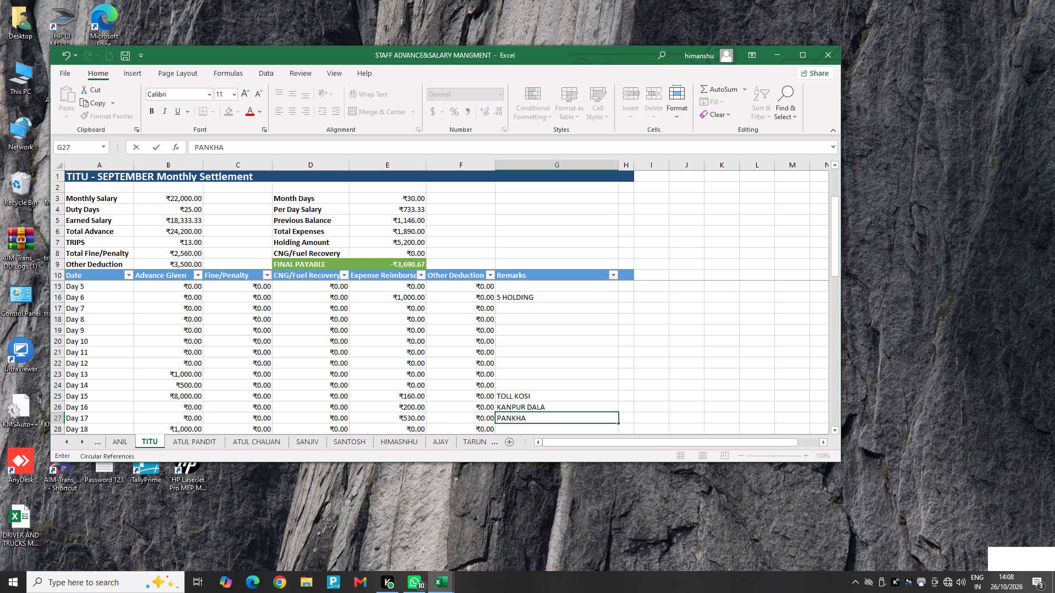
{"action": "type", "text": "514"}
{"action": "key", "text": "BackSpace"}
{"action": "key", "text": "BackSpace"}
{"action": "key", "text": "BackSpace"}
{"action": "type", "text": "5146"}
{"action": "key", "text": "BackSpace"}
{"action": "key", "text": "BackSpace"}
{"action": "key", "text": "BackSpace"}
{"action": "key", "text": "4"}
{"action": "key", "text": "BackSpace"}
{"action": "key", "text": "BackSpace"}
{"action": "type", "text": "4146"}
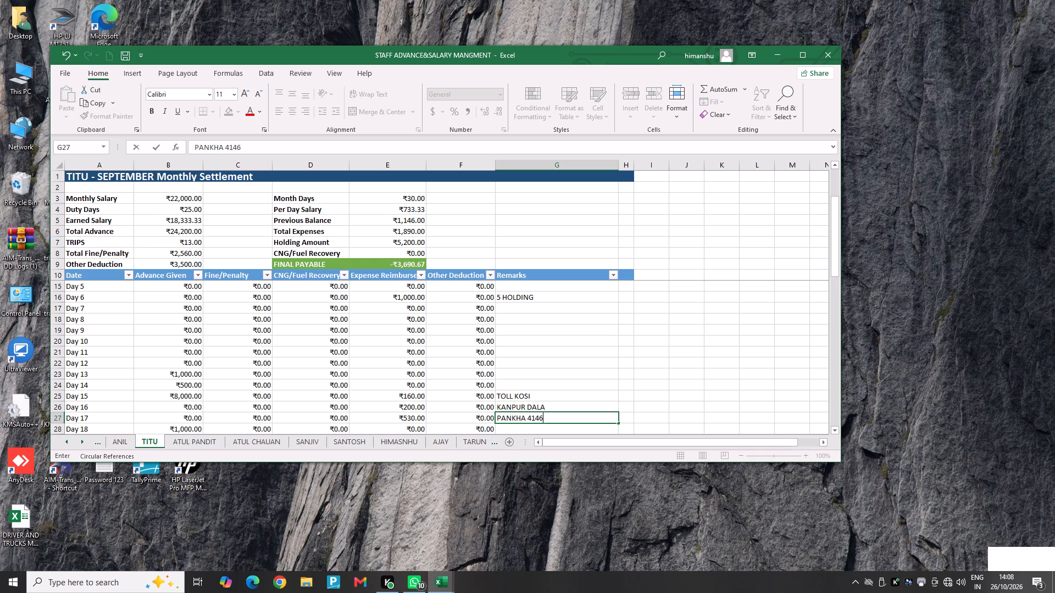
{"action": "key", "text": "Return"}
{"action": "key", "text": "Up"}
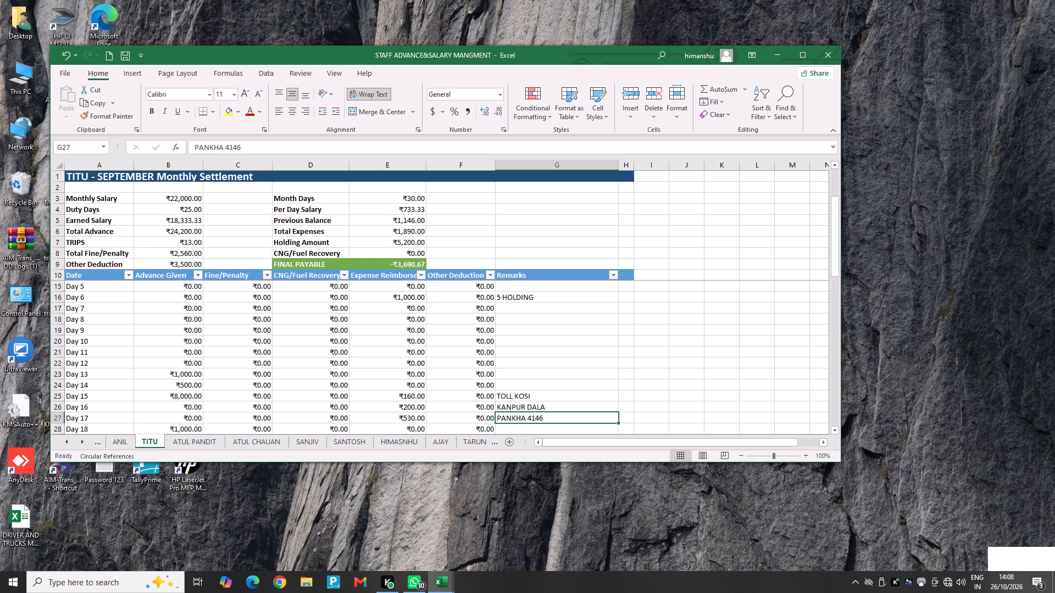
Enter an expense reimbursement of 250 for Day 18 with the remark "DALA MATHURA".
{"action": "key", "text": "Down"}
{"action": "key", "text": "Left"}
{"action": "key", "text": "Left"}
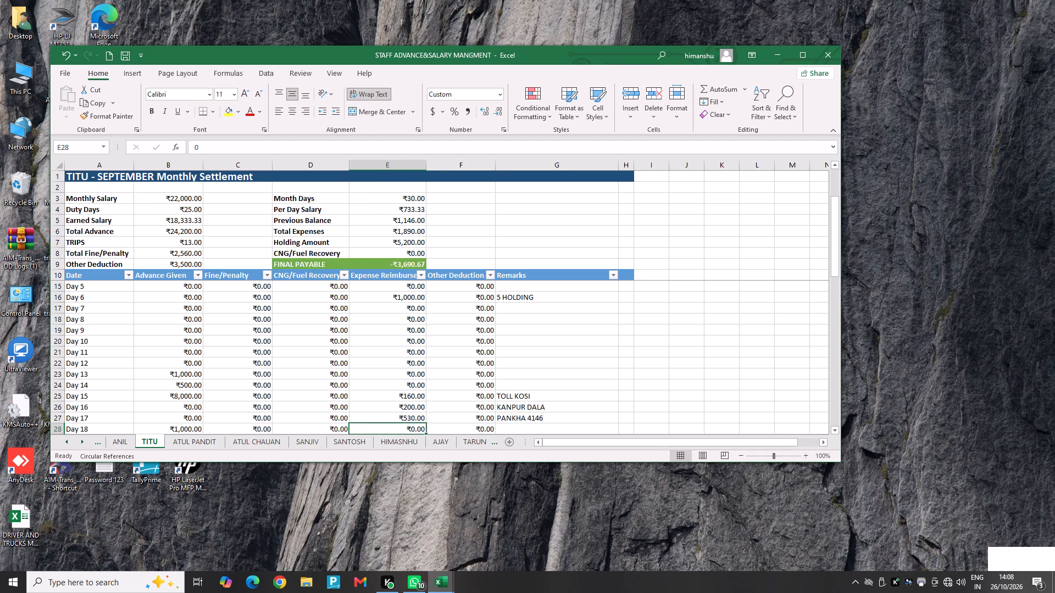
{"action": "type", "text": "250"}
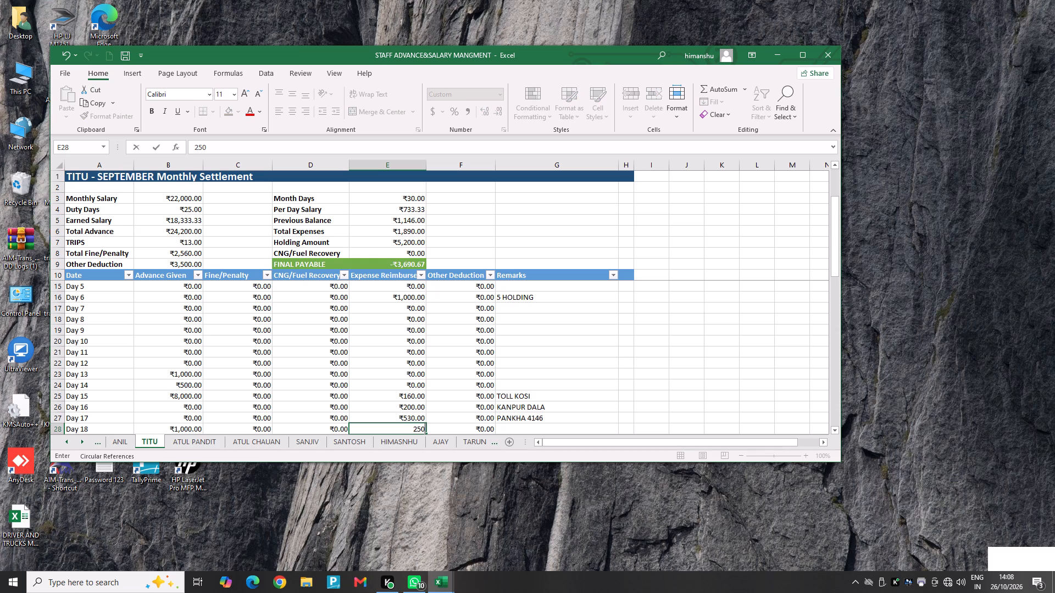
{"action": "key", "text": "Right"}
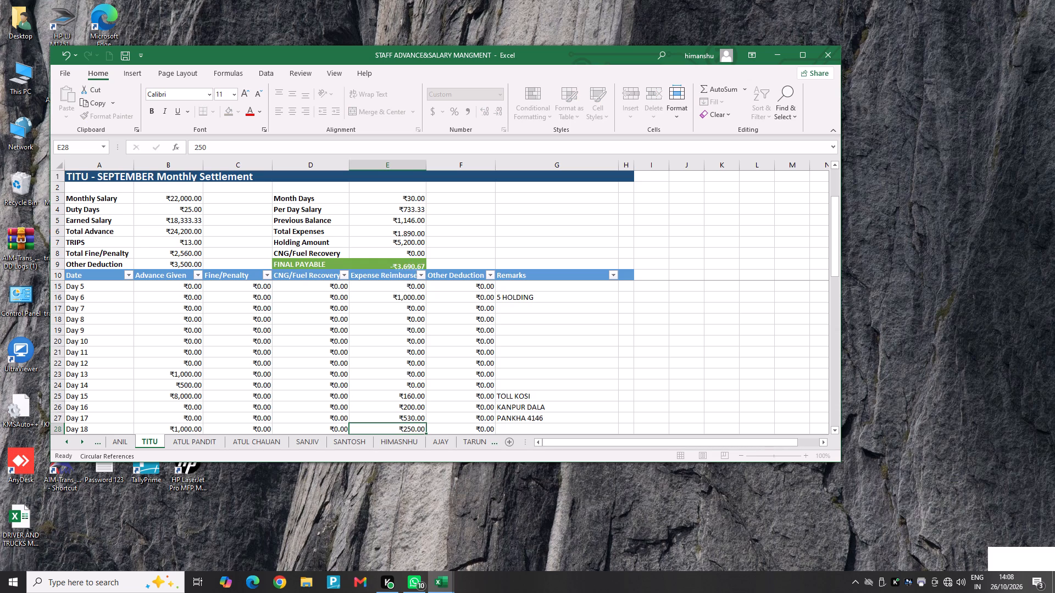
{"action": "key", "text": "Right"}
{"action": "type", "text": "DALA"}
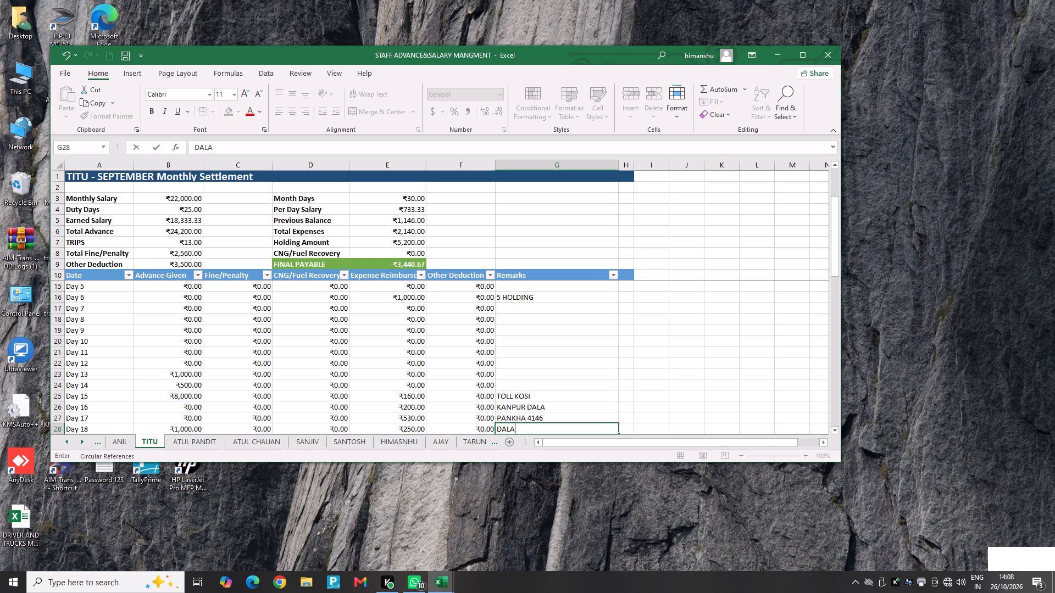
{"action": "key", "text": "space"}
{"action": "type", "text": "MATHURA"}
{"action": "key", "text": "Down"}
{"action": "key", "text": "Return"}
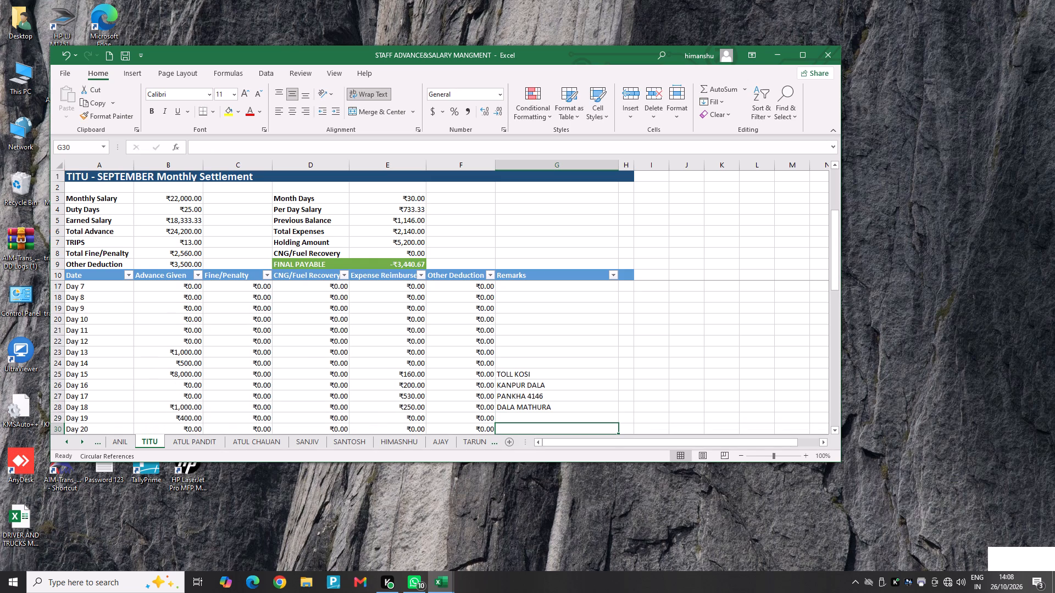
Print one copy of the TITU September settlement sheet using the last custom margins setting.
{"action": "scroll", "coordinate": [332, 332], "scroll_direction": "up", "scroll_amount": 2}
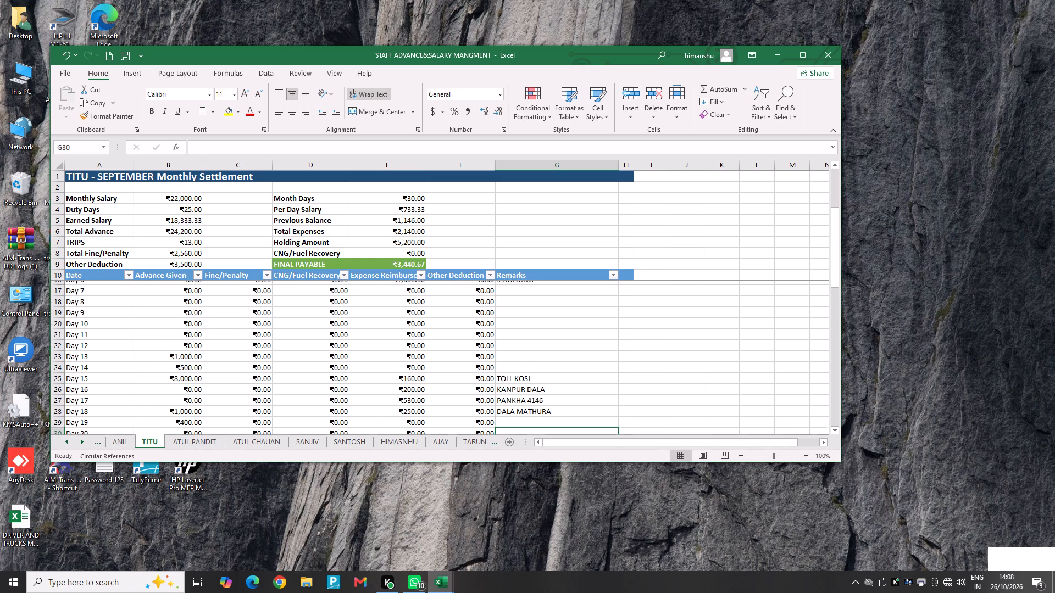
{"action": "scroll", "coordinate": [332, 332], "scroll_direction": "up", "scroll_amount": 1}
{"action": "scroll", "coordinate": [331, 332], "scroll_direction": "down", "scroll_amount": 2}
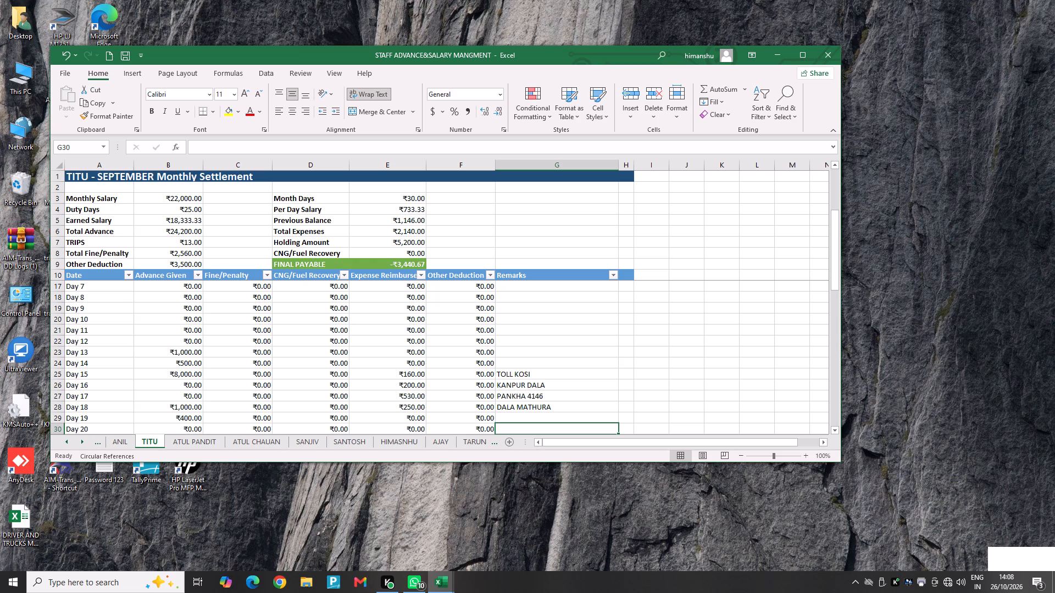
{"action": "scroll", "coordinate": [321, 391], "scroll_direction": "up", "scroll_amount": 5}
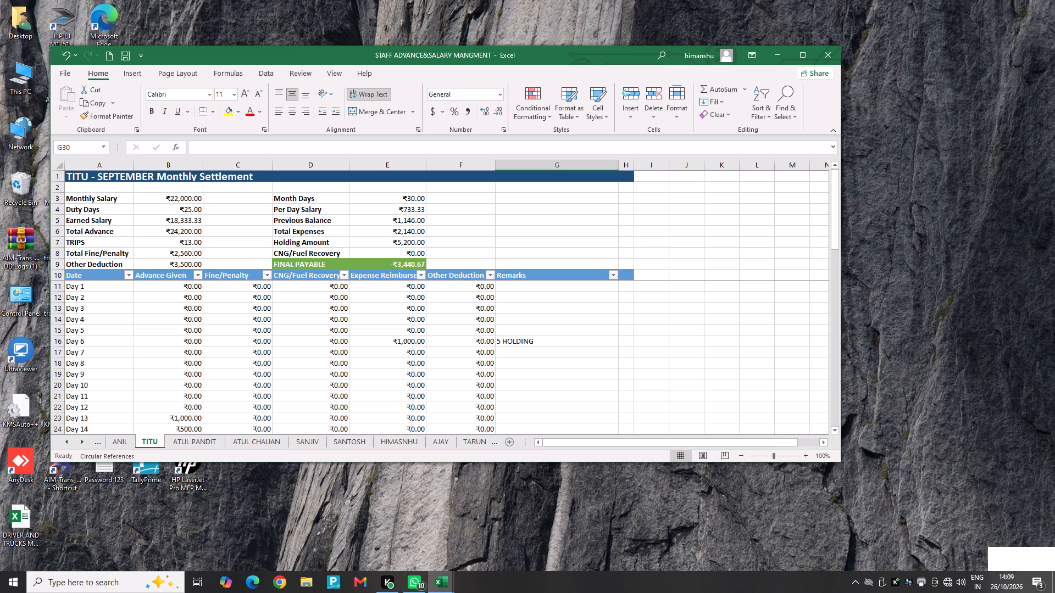
{"action": "scroll", "coordinate": [362, 249], "scroll_direction": "down", "scroll_amount": 2}
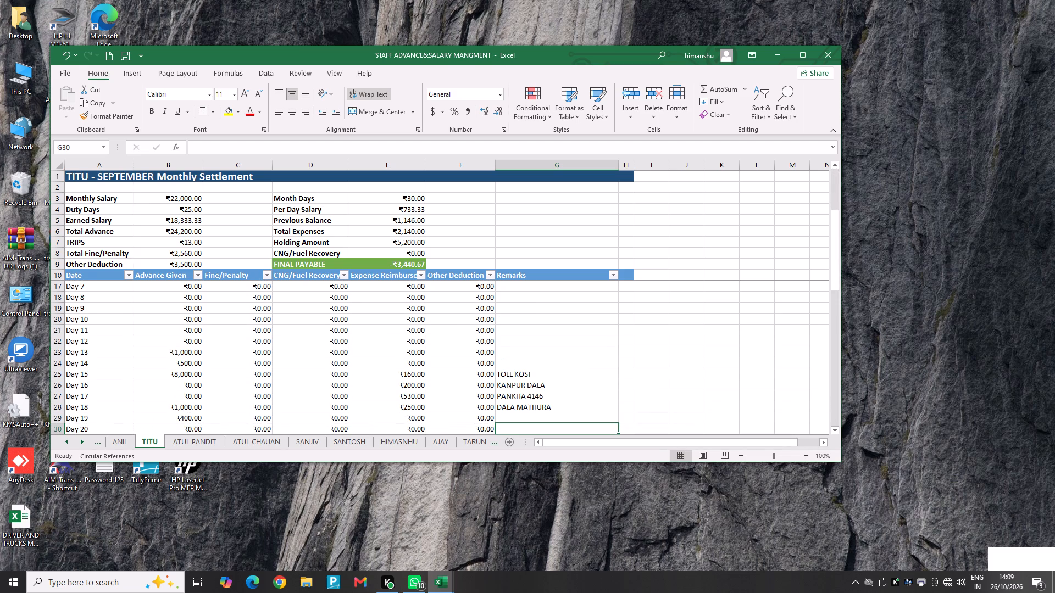
{"action": "key", "text": "ctrl+p"}
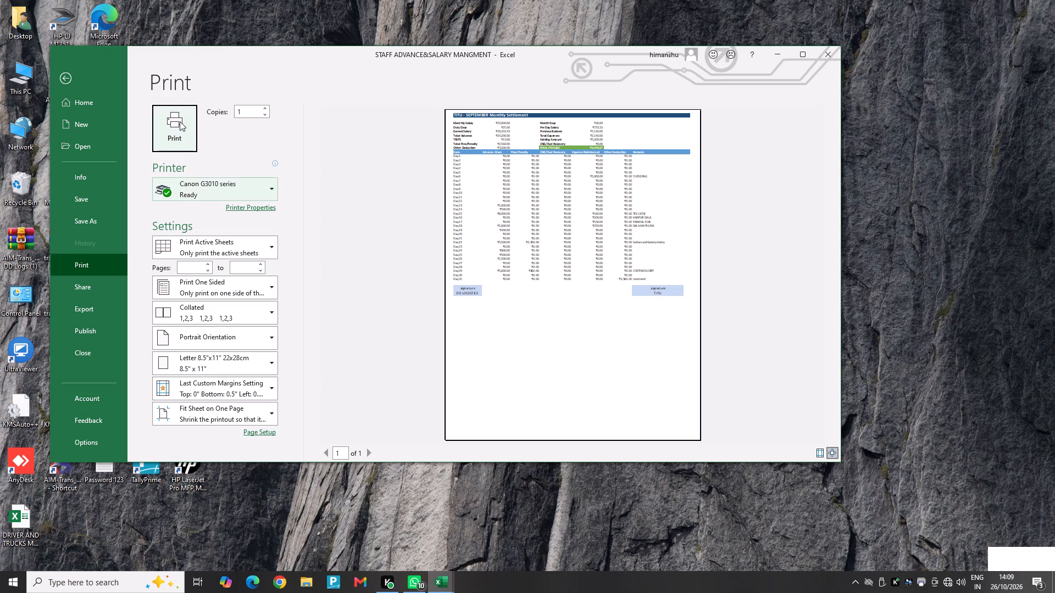
{"action": "left_click", "coordinate": [195, 387]}
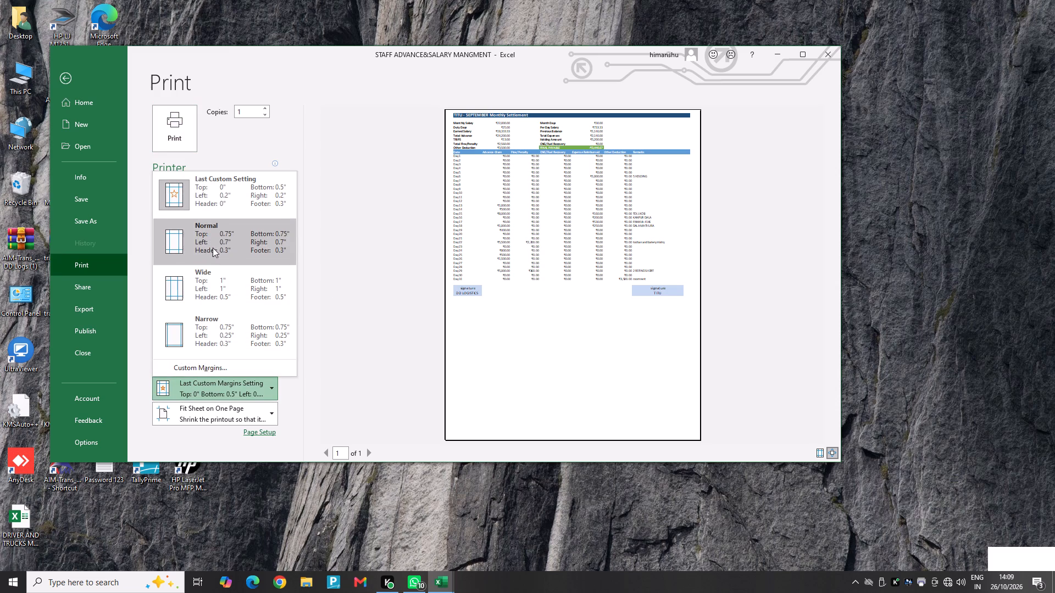
{"action": "left_click", "coordinate": [212, 192]}
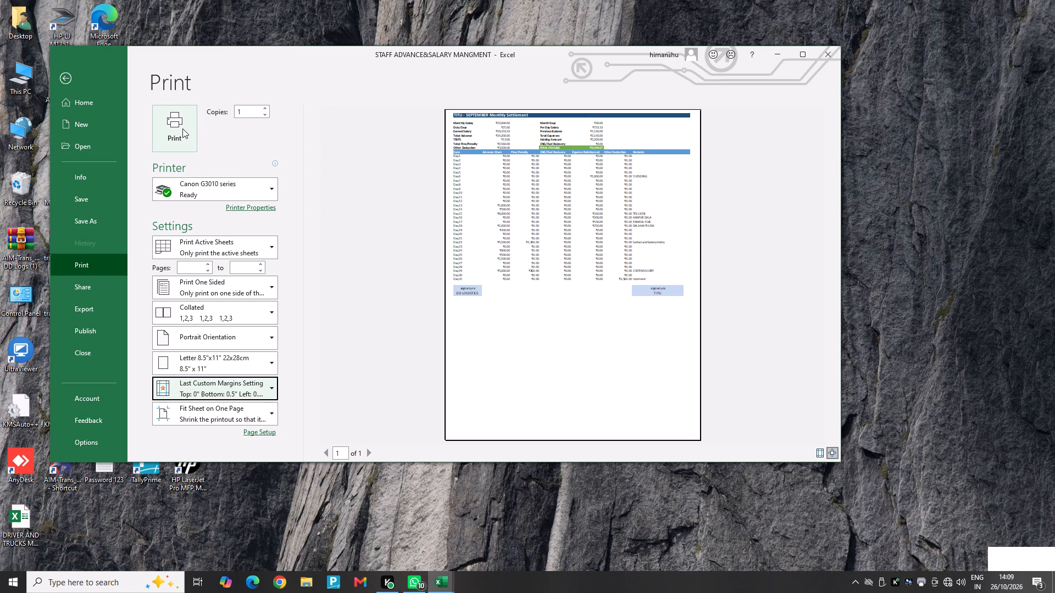
{"action": "left_click", "coordinate": [182, 128]}
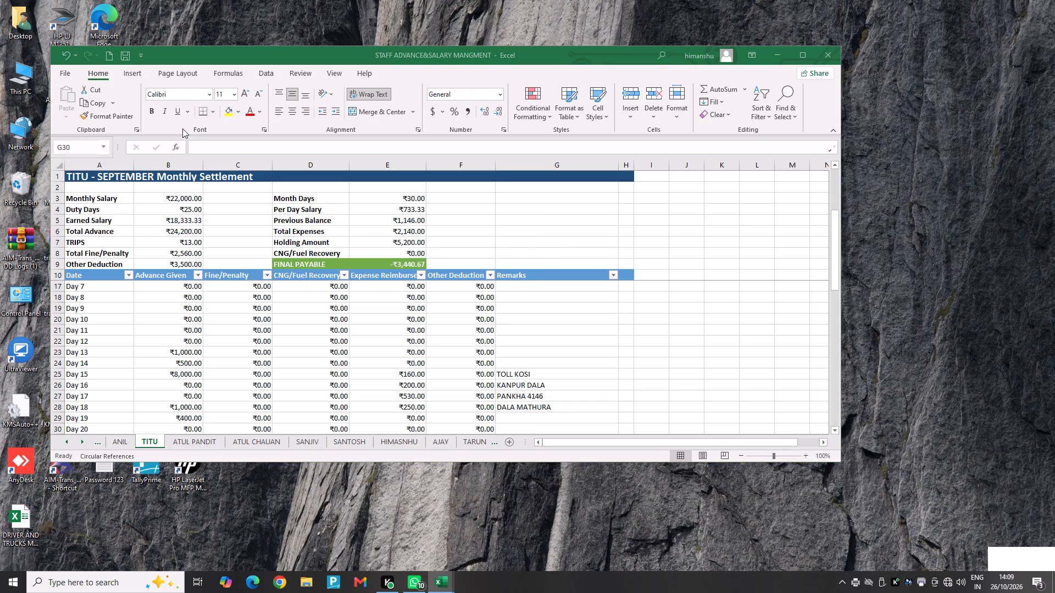
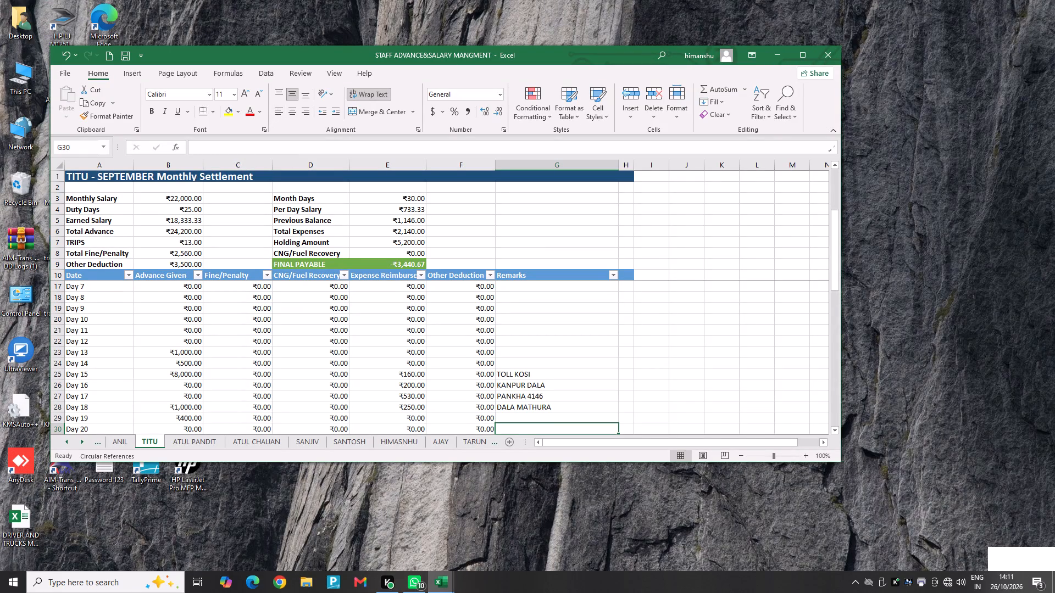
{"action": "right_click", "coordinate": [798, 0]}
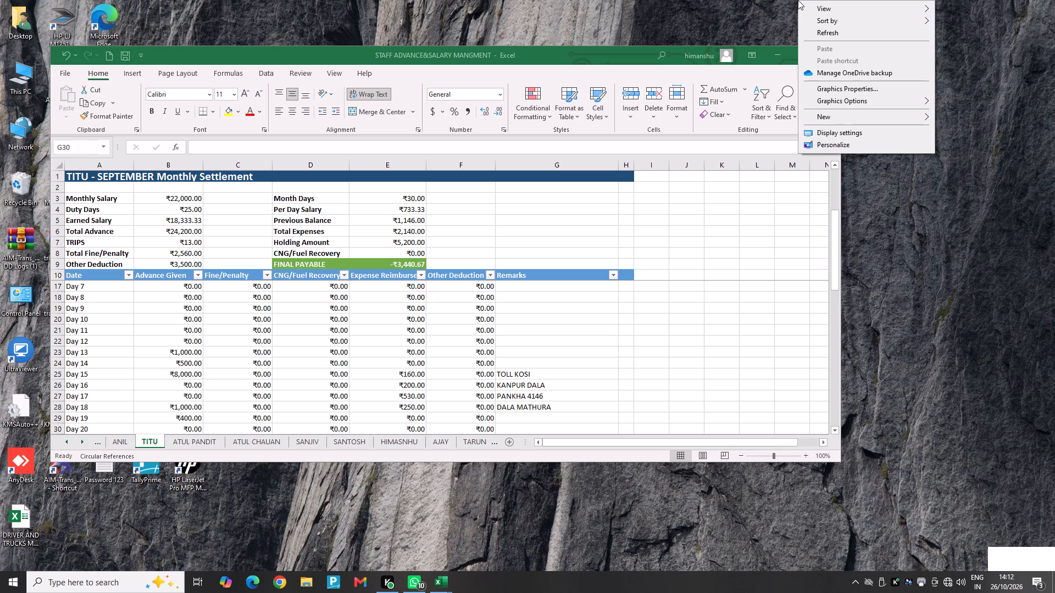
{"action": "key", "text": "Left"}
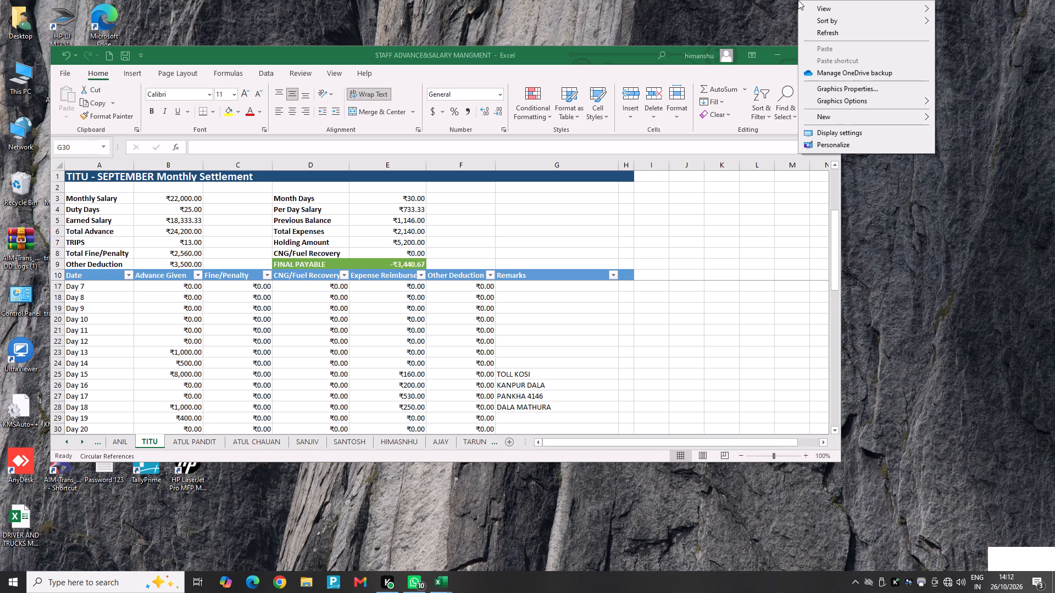
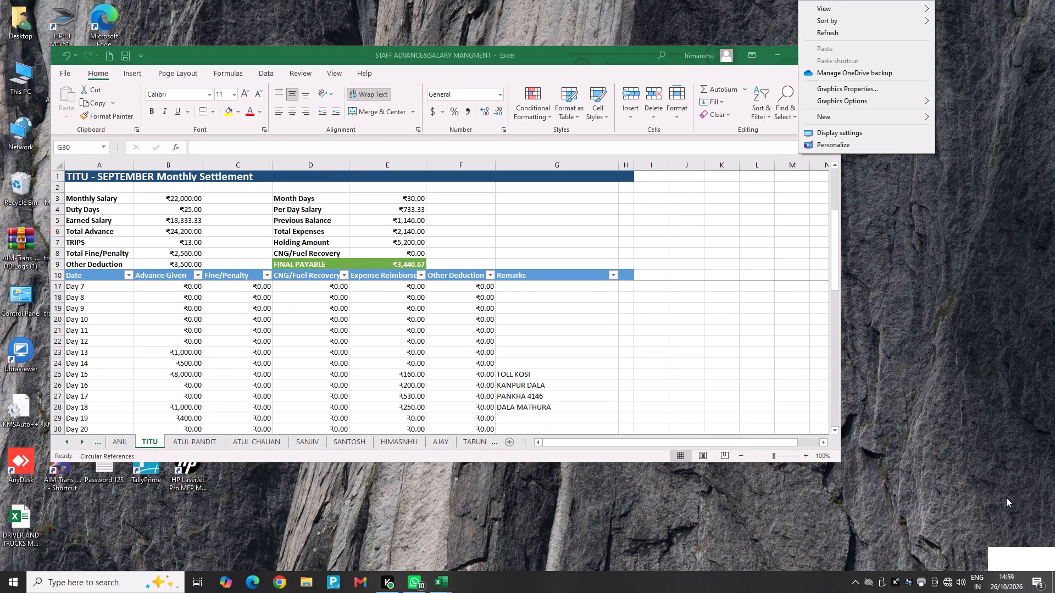
Set the Duty Days to 23 on the second ATUL employee's September settlement sheet.
{"action": "left_click", "coordinate": [202, 444]}
{"action": "left_click", "coordinate": [207, 443]}
{"action": "left_click", "coordinate": [277, 440]}
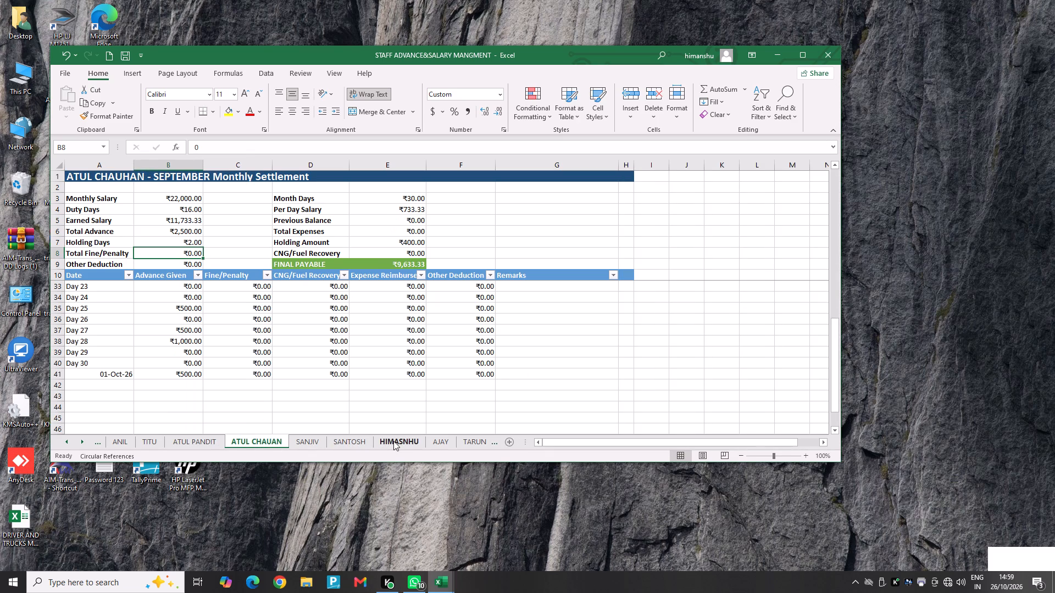
{"action": "left_click", "coordinate": [173, 214]}
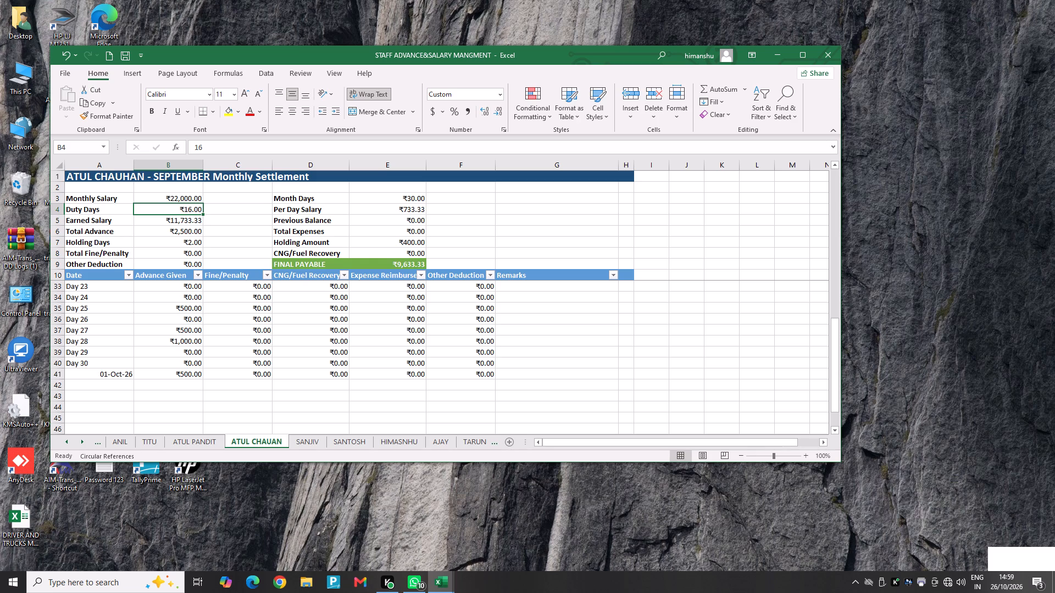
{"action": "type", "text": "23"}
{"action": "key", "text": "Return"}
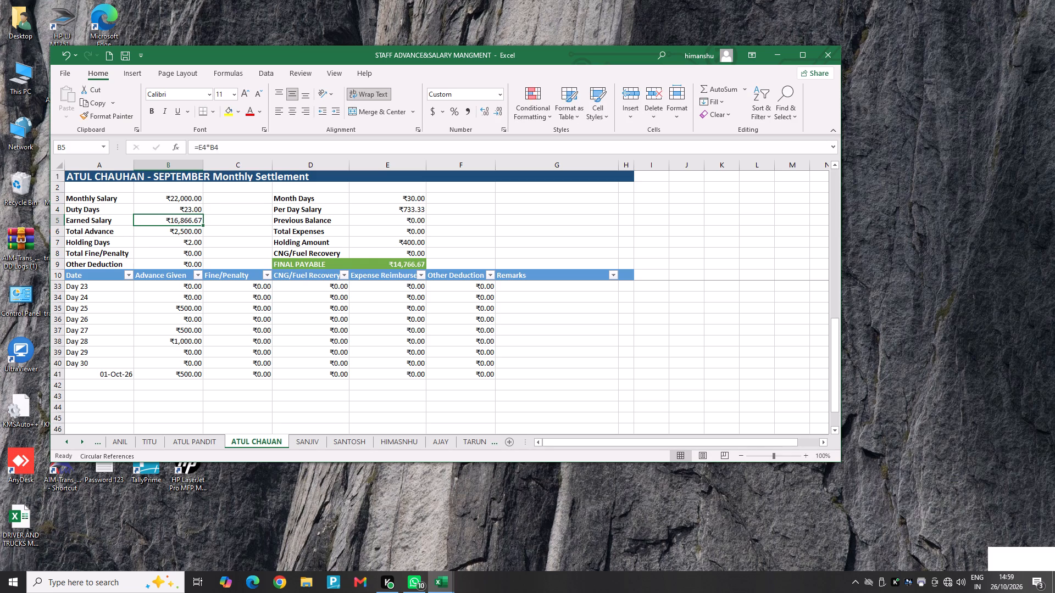
Examine the advance, holding, expense and final payable cells in the settlement summary.
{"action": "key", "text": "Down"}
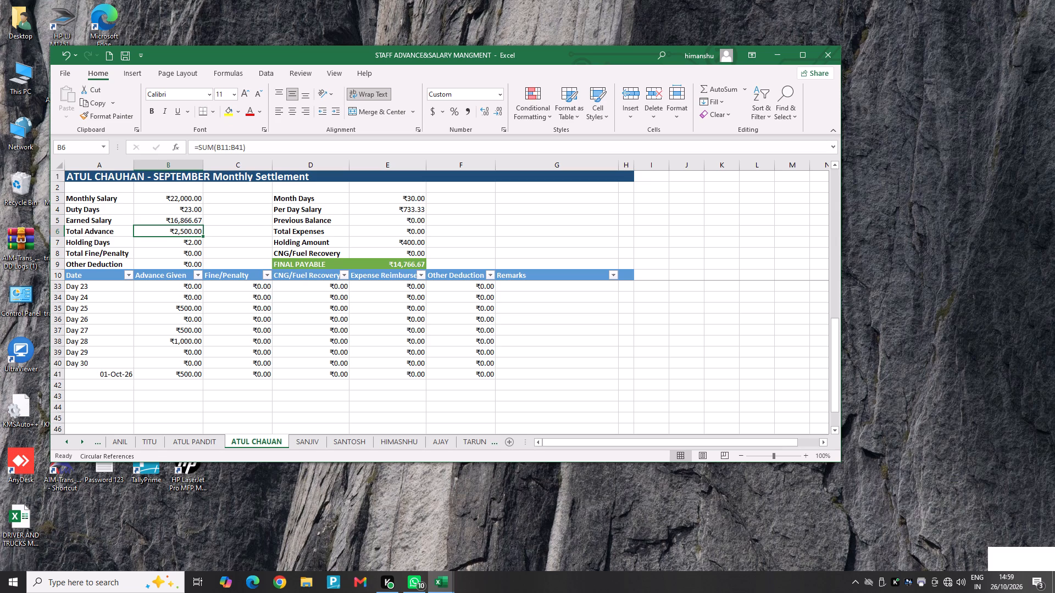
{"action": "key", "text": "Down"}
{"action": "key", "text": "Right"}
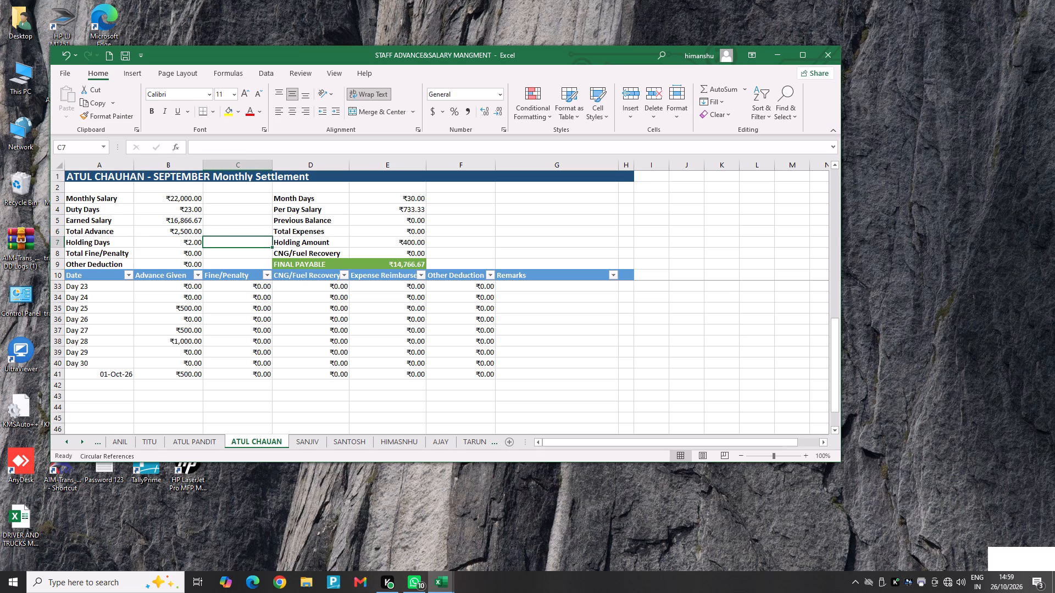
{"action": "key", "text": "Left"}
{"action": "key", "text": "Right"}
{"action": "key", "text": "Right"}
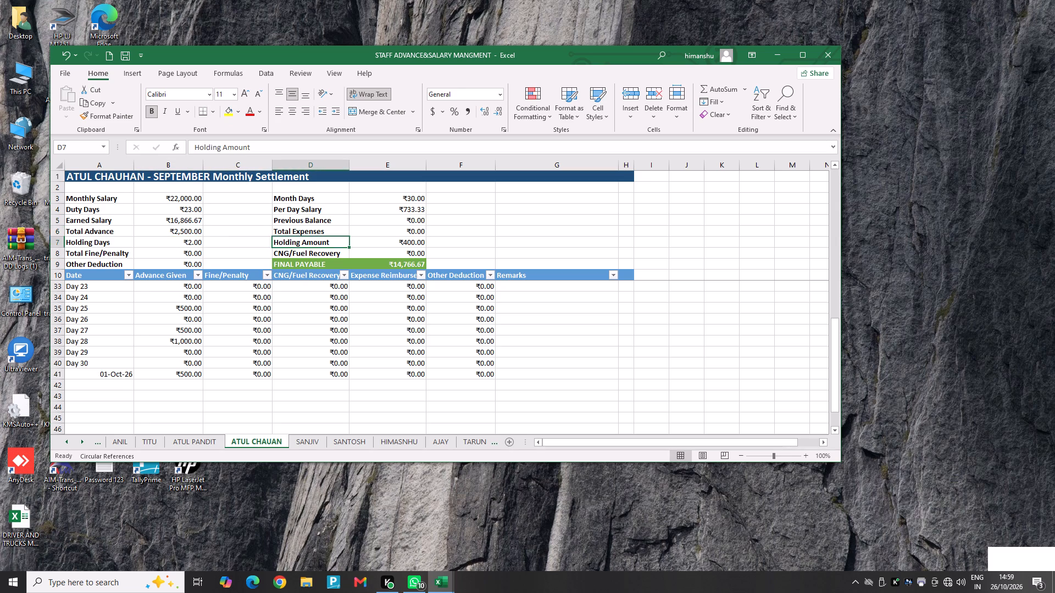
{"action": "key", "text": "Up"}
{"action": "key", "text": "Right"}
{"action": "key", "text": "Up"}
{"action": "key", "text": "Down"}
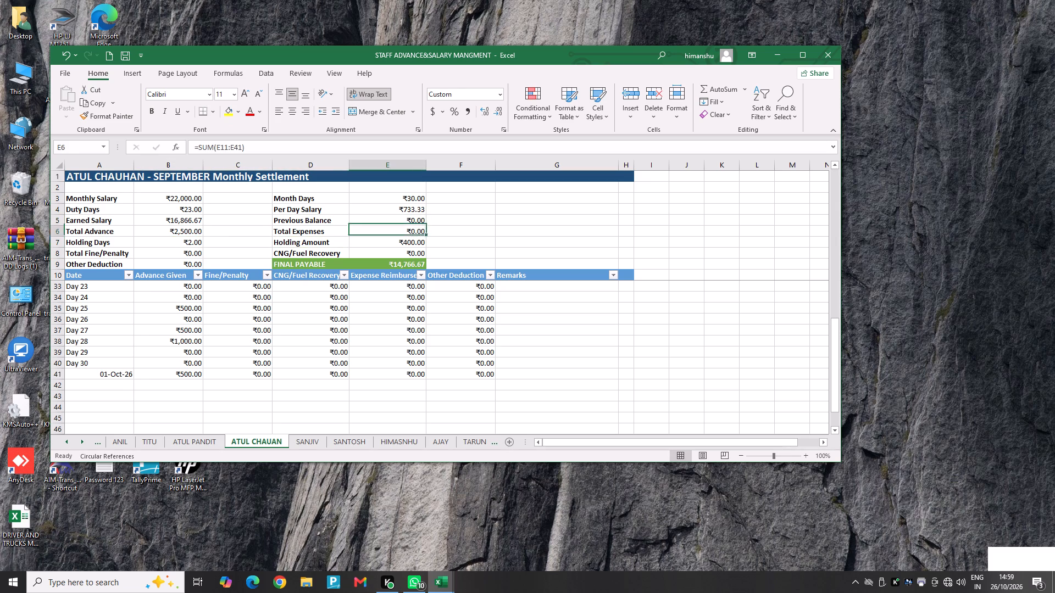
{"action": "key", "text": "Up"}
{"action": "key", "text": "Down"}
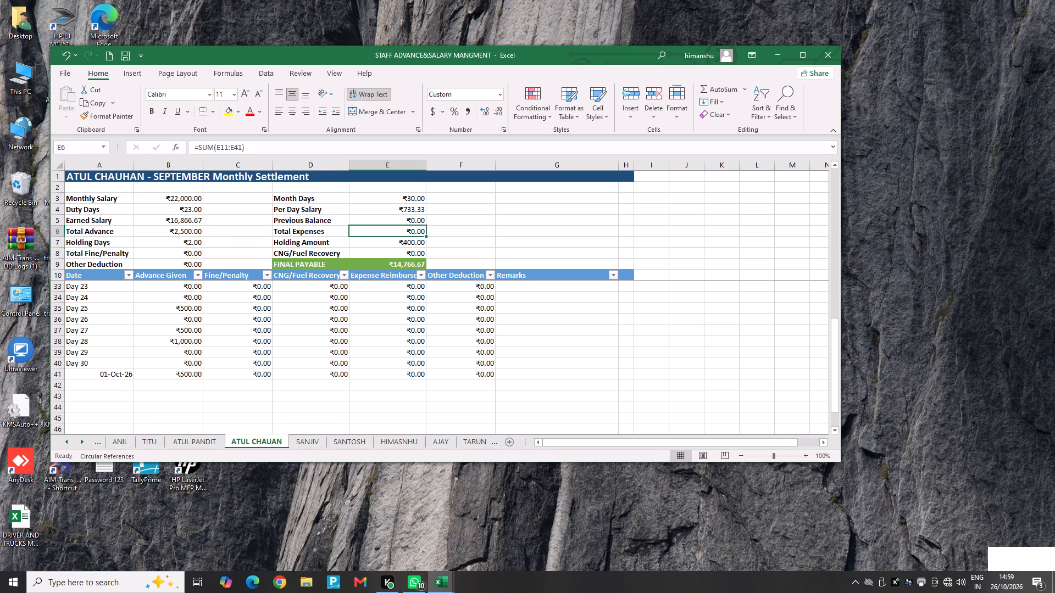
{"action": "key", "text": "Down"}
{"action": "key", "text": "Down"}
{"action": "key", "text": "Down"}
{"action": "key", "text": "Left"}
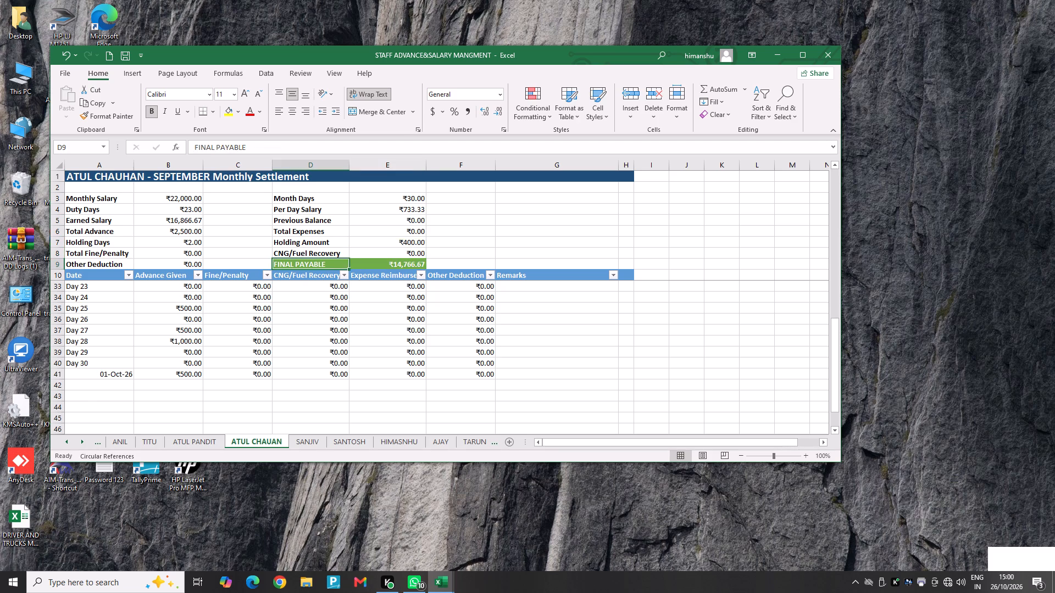
Enter an expense reimbursement of 400 for Day 3 with the remark KARCHA.
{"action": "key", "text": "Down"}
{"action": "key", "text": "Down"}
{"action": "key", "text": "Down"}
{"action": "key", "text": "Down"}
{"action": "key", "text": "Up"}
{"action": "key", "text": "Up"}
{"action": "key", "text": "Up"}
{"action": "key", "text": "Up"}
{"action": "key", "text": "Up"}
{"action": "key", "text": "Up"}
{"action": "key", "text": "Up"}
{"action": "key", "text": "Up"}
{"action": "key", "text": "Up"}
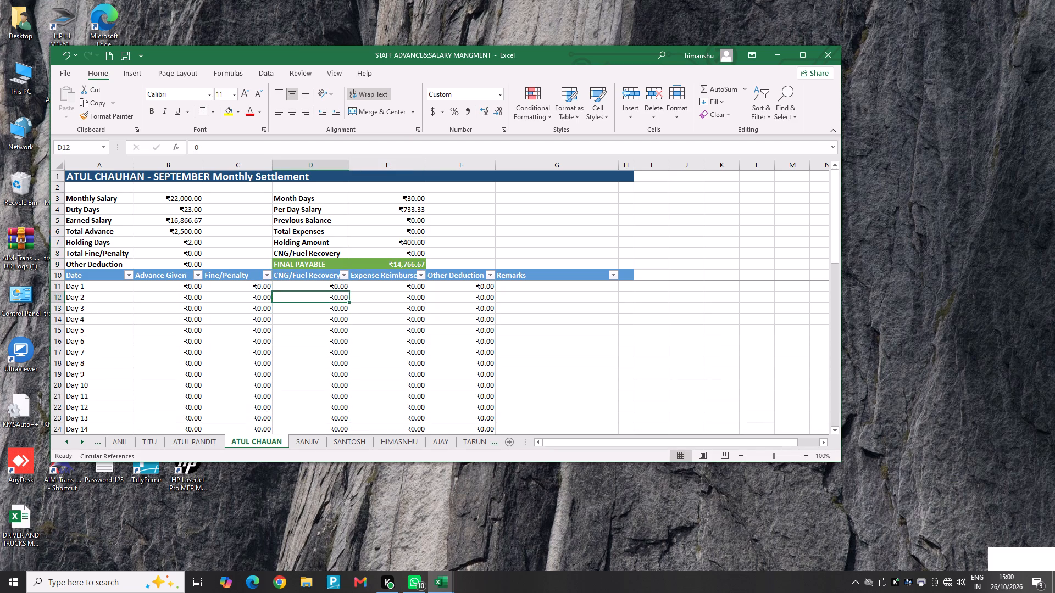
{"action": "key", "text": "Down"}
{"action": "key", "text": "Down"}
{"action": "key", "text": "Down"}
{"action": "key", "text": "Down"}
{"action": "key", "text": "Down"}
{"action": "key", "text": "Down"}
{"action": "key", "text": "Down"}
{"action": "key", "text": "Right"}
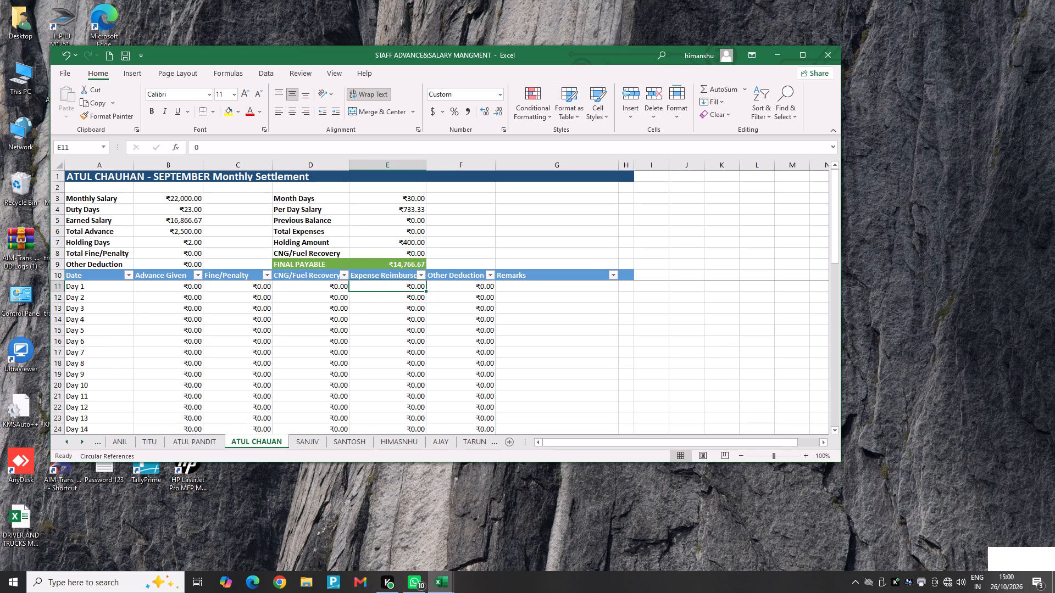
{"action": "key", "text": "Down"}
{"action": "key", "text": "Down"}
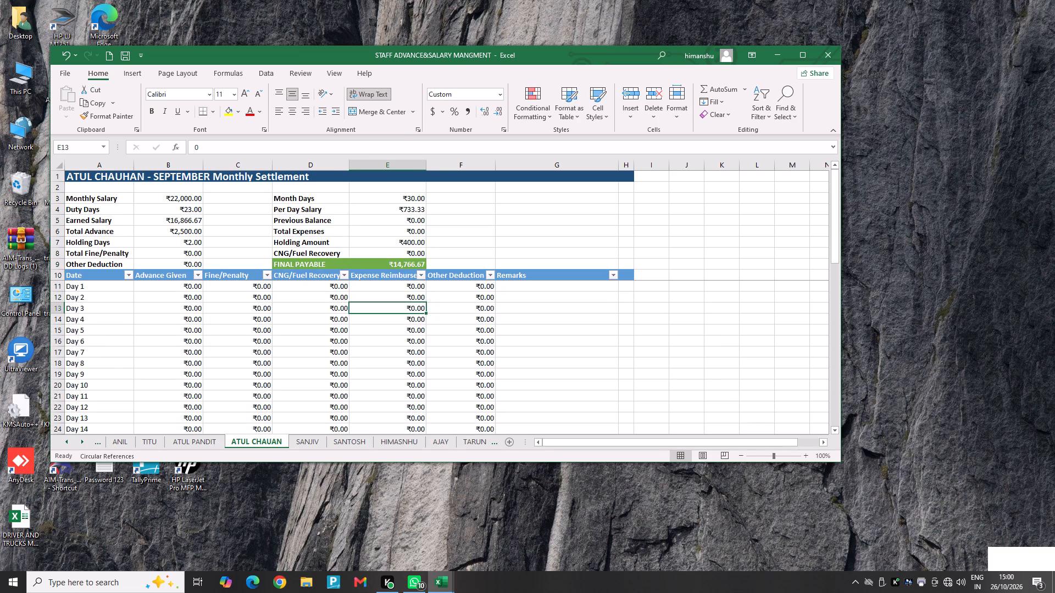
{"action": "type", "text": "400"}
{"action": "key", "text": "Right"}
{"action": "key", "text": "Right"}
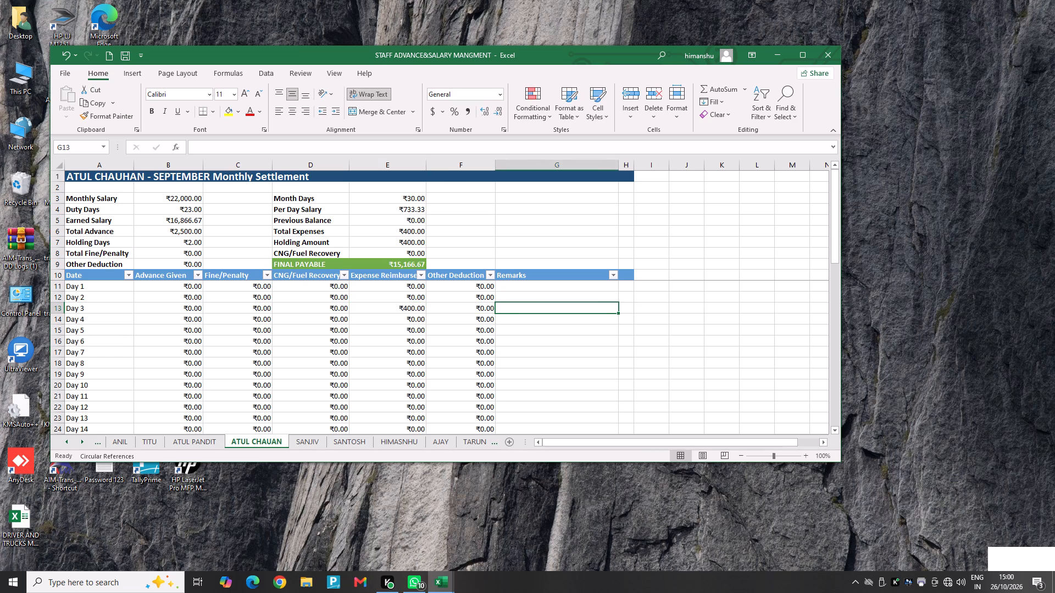
Enter the remark KARCHA for Day 3 on the second ATUL employee's September settlement sheet.
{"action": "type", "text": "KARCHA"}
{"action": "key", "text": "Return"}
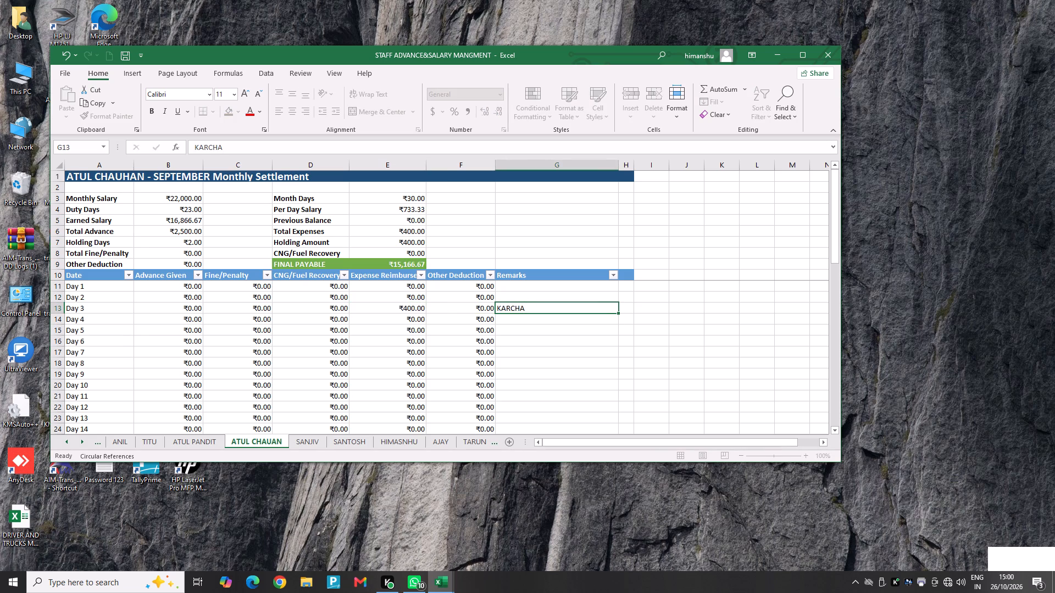
Examine the settlement summary and the first days' Advance Given entries on this employee's sheet.
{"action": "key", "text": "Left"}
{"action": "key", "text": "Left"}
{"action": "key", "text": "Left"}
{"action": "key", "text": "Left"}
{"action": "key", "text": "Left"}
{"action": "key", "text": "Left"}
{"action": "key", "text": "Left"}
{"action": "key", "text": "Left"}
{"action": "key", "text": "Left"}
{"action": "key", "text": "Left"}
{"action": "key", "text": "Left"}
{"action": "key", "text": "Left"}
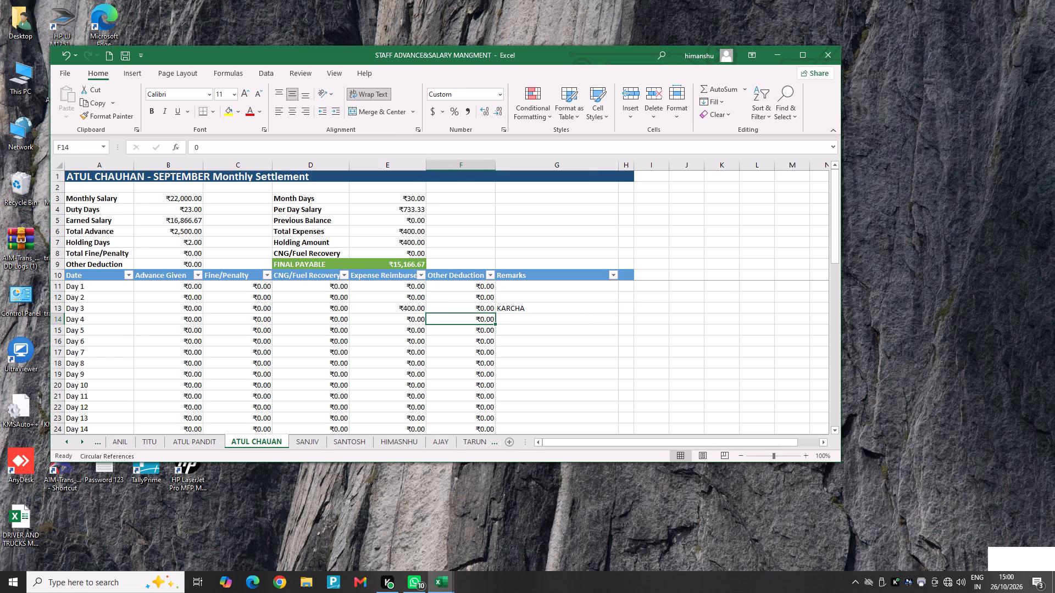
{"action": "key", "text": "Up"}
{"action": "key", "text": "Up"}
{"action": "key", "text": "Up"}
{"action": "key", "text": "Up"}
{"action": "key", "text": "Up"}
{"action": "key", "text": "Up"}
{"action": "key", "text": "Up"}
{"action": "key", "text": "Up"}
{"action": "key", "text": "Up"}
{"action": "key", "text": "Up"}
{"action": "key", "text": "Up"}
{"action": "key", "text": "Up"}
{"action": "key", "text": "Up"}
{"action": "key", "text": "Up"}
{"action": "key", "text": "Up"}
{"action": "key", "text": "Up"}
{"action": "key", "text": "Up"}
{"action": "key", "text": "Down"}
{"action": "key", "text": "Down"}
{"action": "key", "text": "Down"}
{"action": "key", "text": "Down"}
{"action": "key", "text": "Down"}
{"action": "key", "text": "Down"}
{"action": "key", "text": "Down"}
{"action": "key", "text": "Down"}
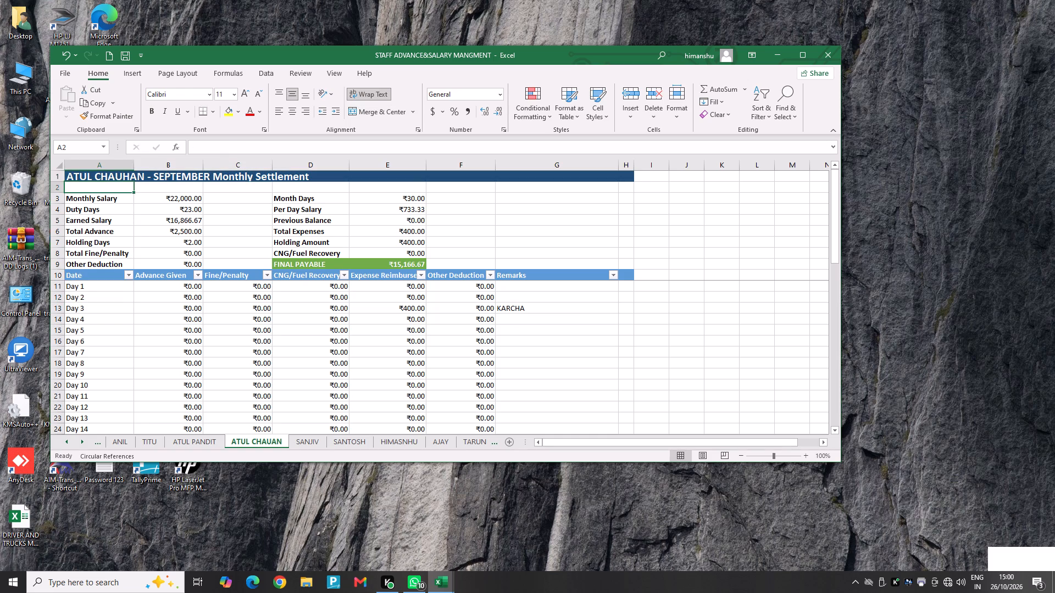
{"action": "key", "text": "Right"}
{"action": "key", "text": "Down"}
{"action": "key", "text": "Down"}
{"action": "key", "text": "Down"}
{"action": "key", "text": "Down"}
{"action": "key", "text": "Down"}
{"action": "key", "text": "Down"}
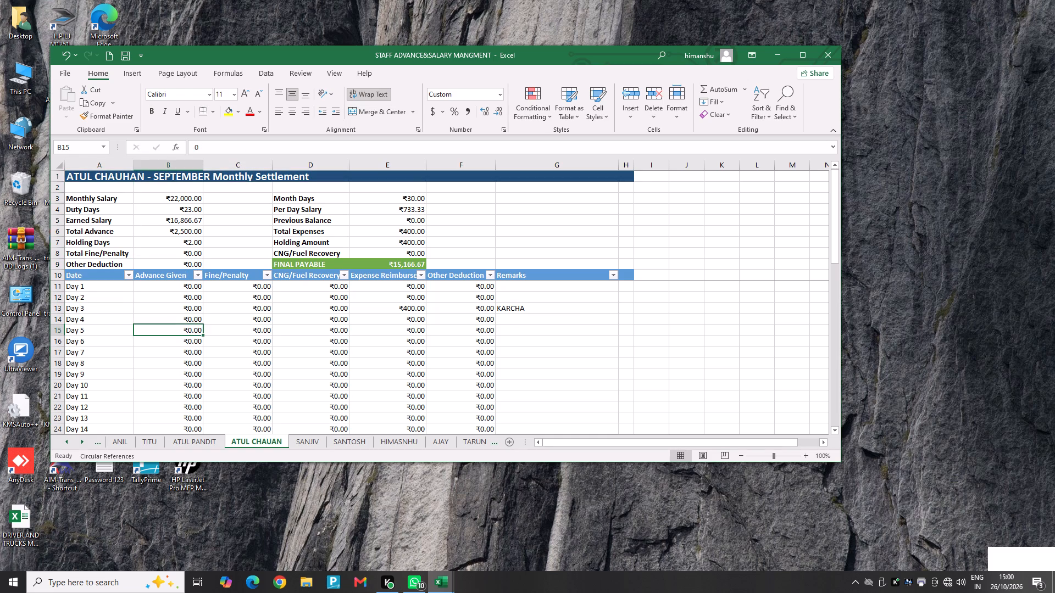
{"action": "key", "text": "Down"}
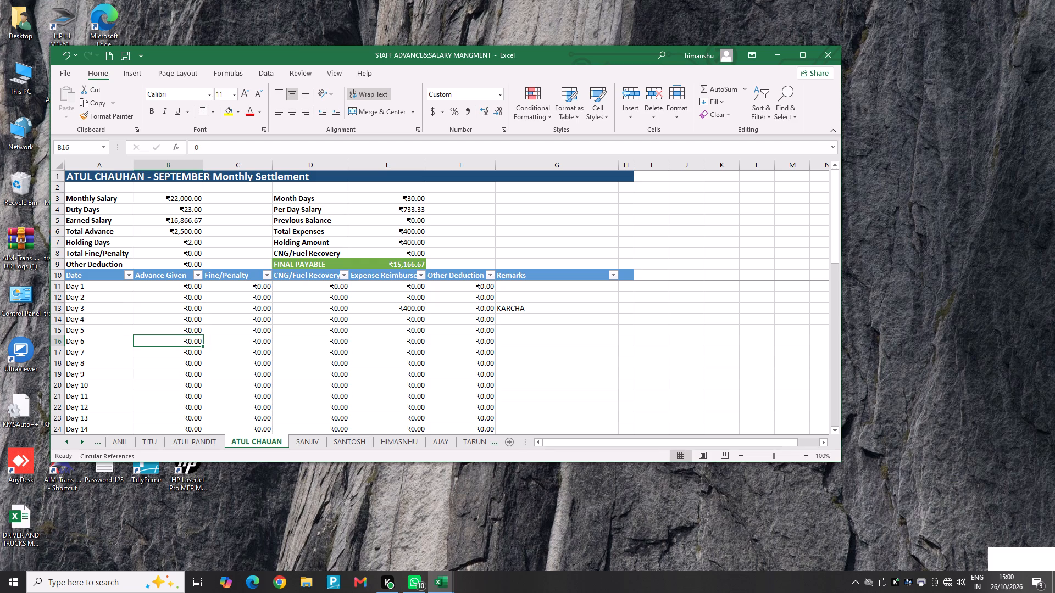
Set the Previous Balance to 1566 in the settlement summary and go to the Final Payable cell.
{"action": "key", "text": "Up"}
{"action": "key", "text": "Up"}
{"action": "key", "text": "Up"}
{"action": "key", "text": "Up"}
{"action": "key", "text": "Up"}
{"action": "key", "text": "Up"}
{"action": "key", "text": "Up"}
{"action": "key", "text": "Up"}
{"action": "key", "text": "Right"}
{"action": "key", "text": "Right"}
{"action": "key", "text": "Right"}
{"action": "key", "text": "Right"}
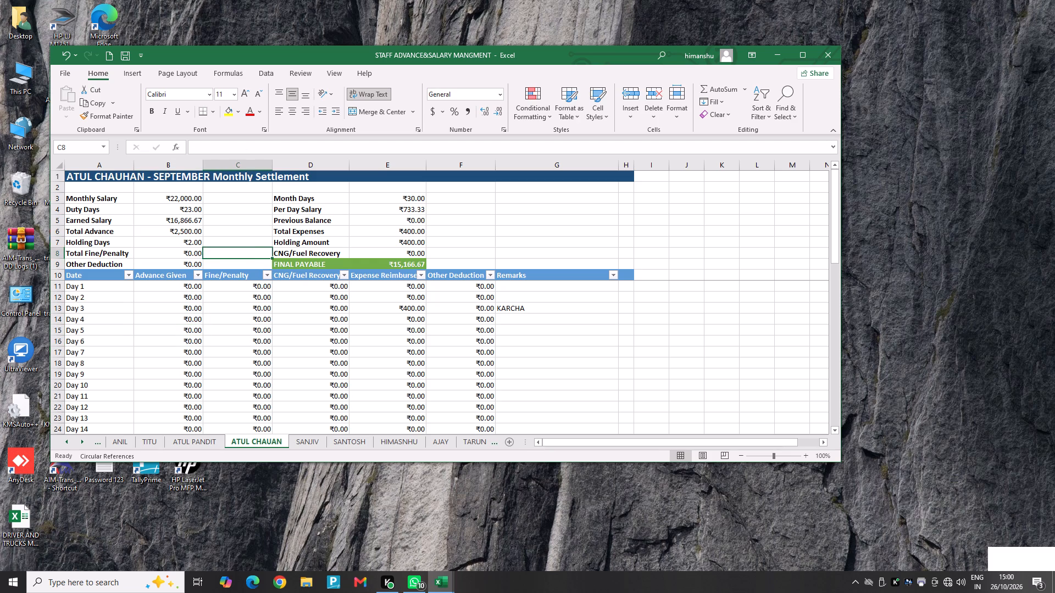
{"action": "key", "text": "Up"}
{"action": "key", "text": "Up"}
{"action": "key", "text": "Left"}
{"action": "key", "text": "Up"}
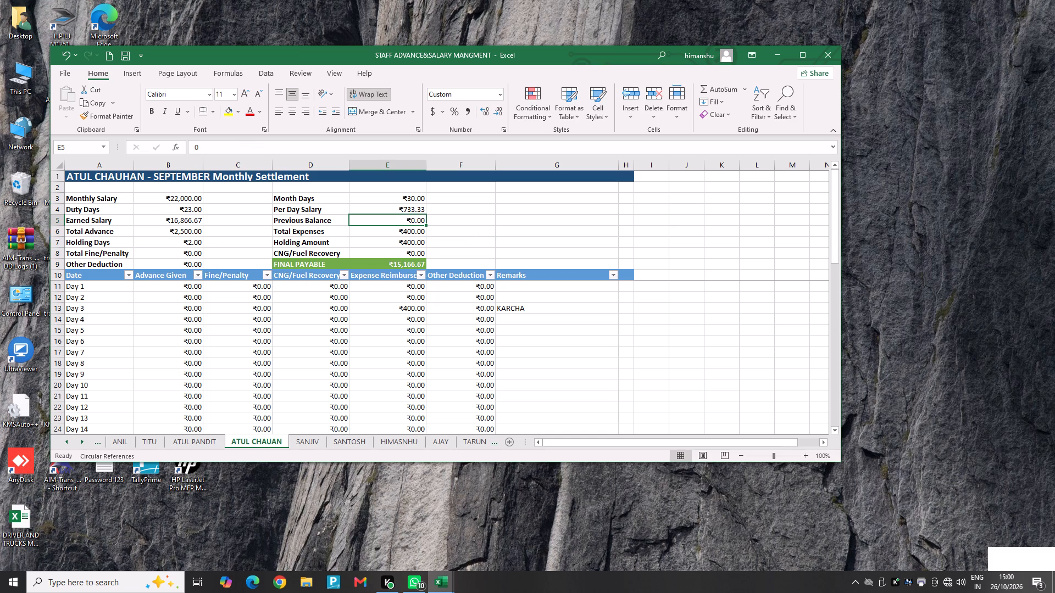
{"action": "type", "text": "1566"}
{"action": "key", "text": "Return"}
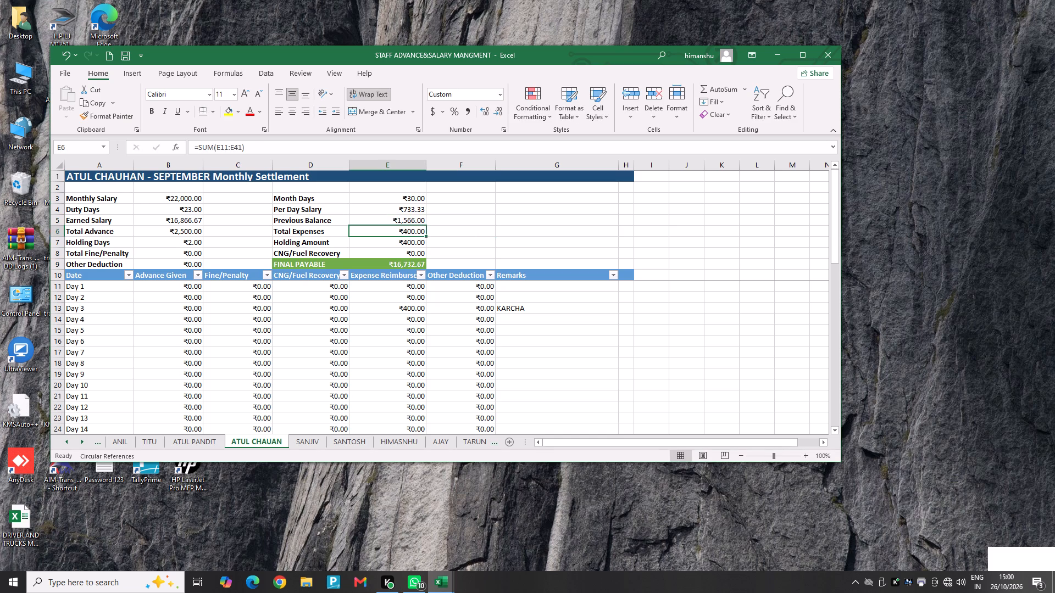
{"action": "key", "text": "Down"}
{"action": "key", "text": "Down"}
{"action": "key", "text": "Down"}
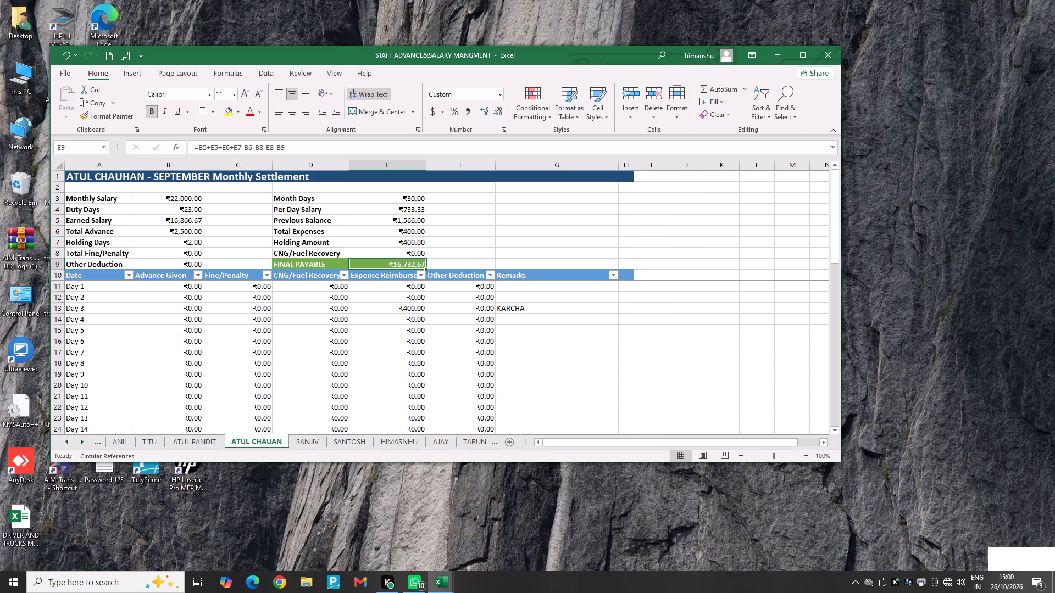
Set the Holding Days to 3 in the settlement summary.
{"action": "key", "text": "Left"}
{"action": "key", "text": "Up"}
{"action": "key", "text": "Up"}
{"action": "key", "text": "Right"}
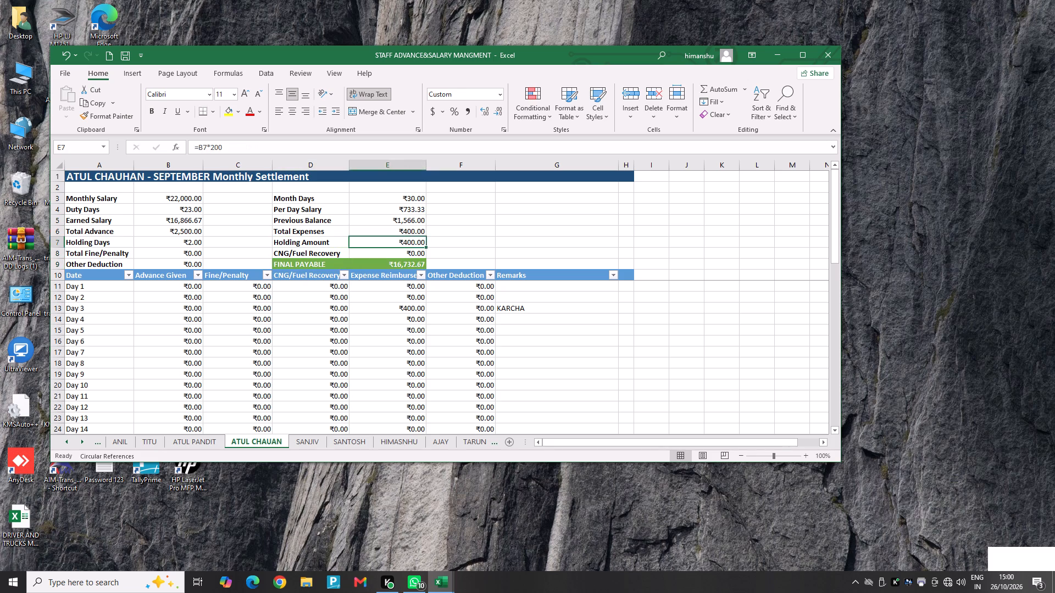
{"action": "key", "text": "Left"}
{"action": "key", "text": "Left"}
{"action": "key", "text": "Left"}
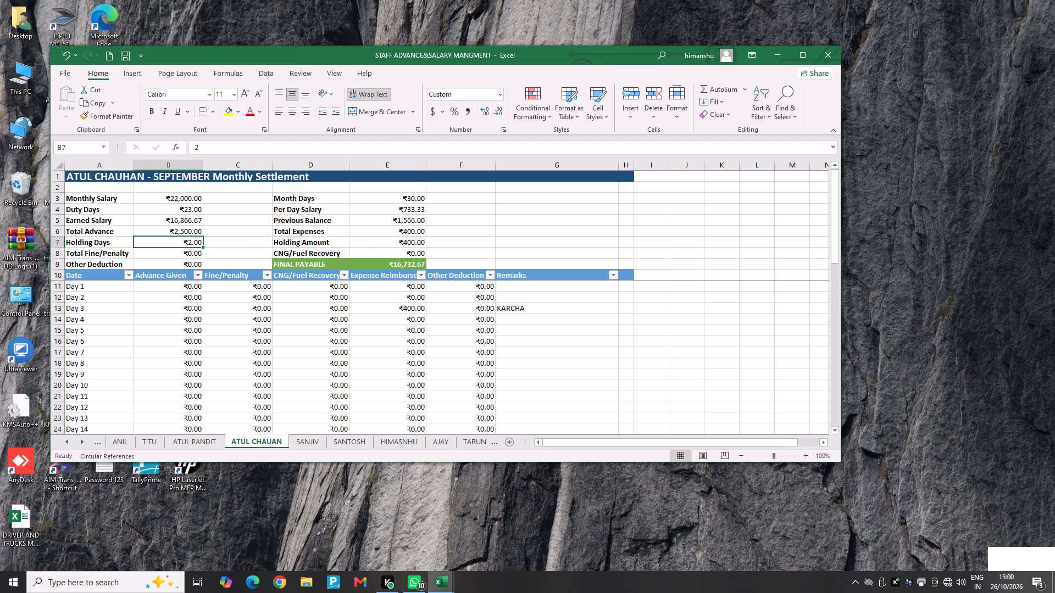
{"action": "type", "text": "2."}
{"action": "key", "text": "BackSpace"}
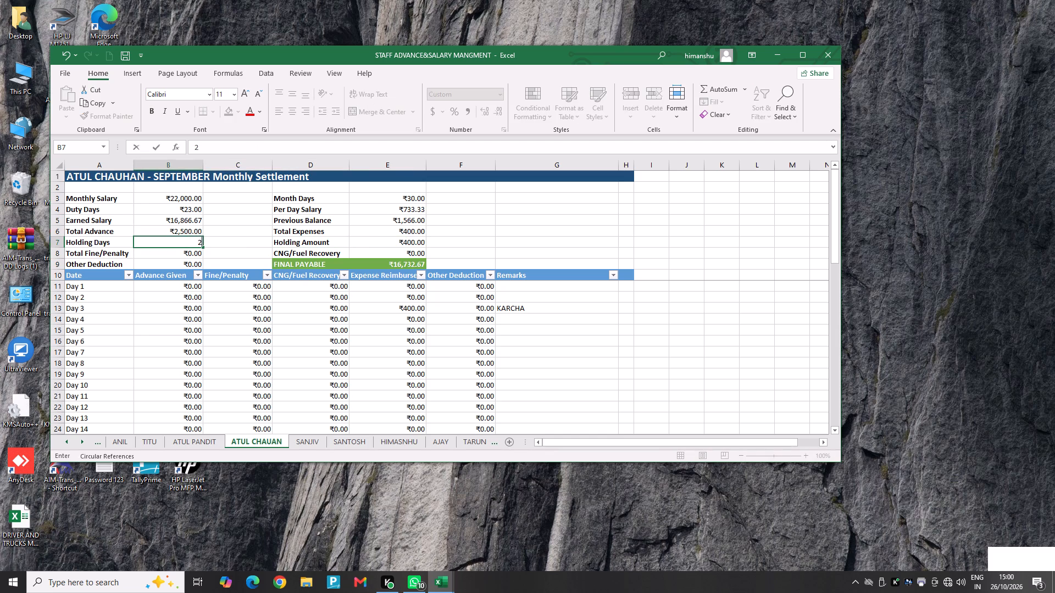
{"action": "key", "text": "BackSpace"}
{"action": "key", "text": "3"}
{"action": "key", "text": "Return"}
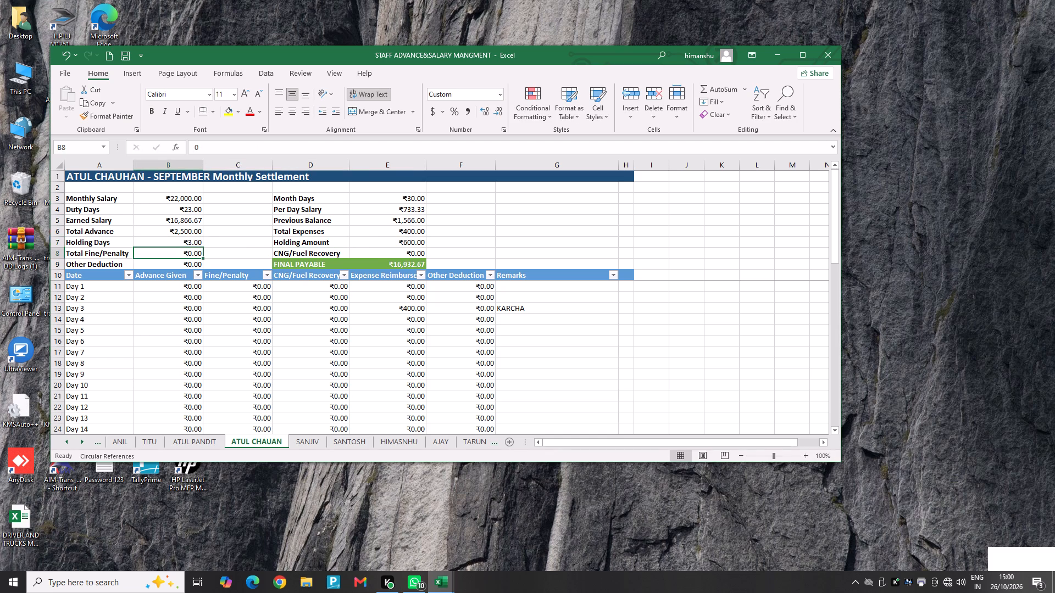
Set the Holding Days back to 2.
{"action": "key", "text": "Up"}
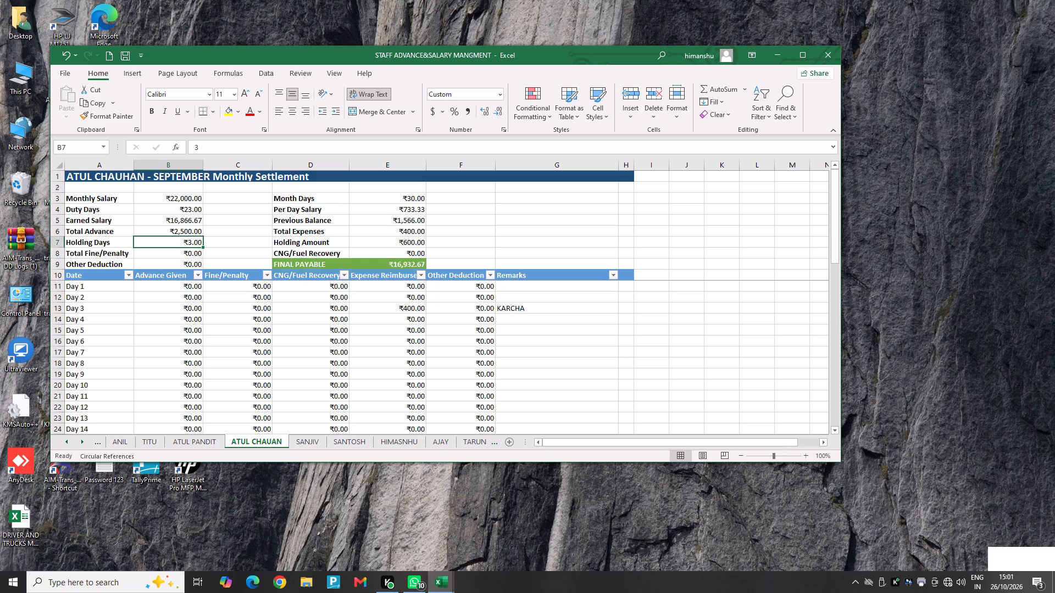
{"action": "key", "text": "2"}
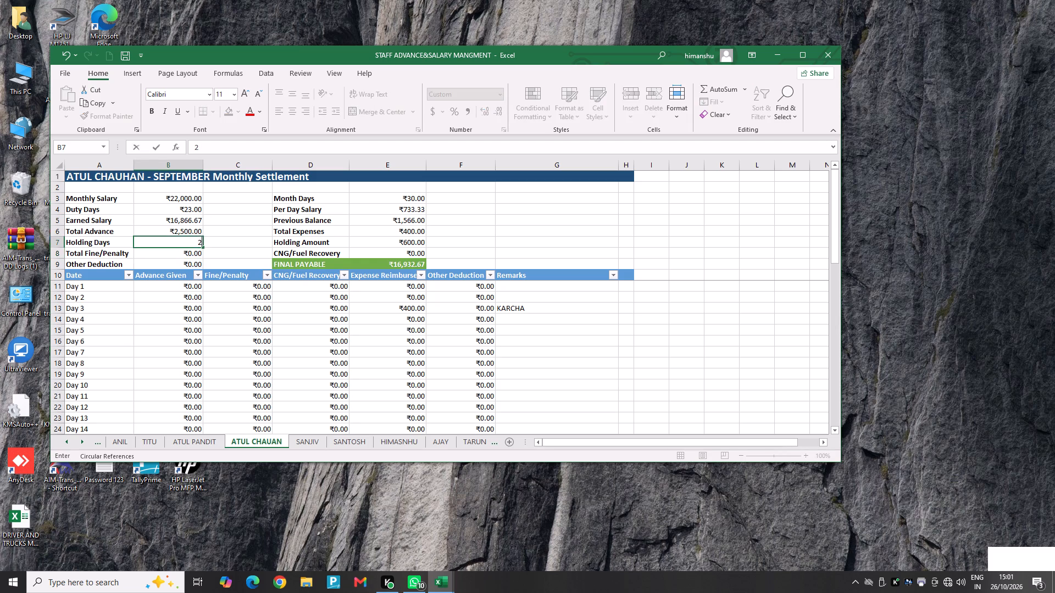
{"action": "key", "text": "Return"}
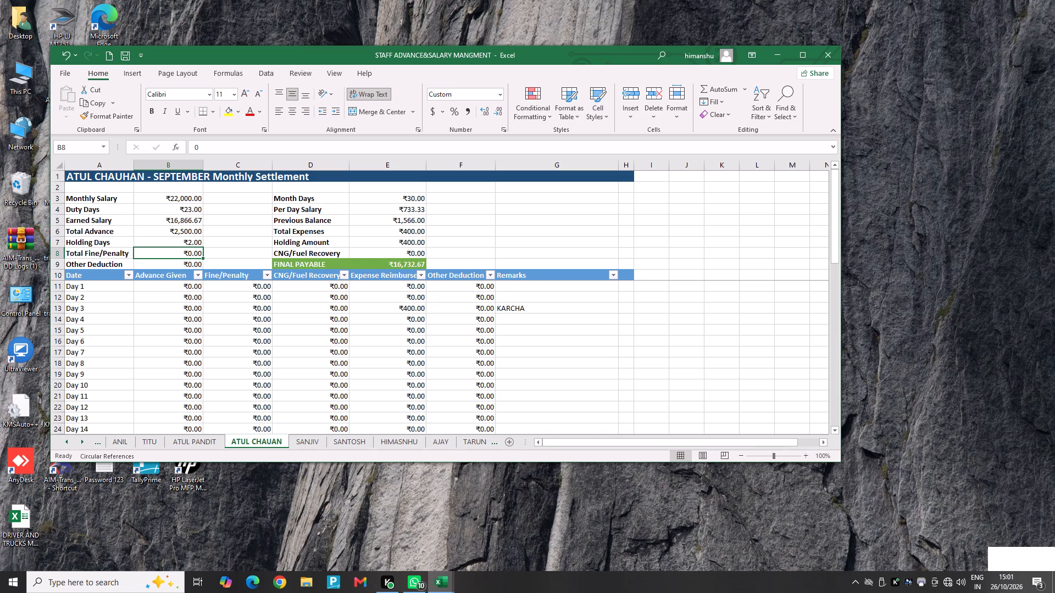
Change the Holding Amount formula to multiply the holding days by 250, as =B7*250.
{"action": "left_click", "coordinate": [181, 244]}
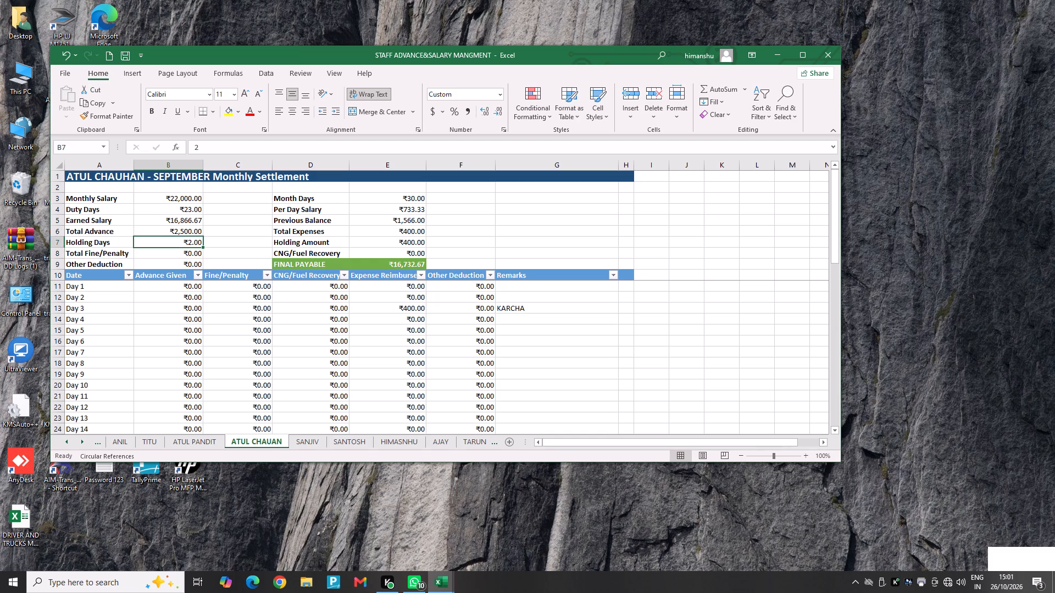
{"action": "double_click", "coordinate": [186, 239]}
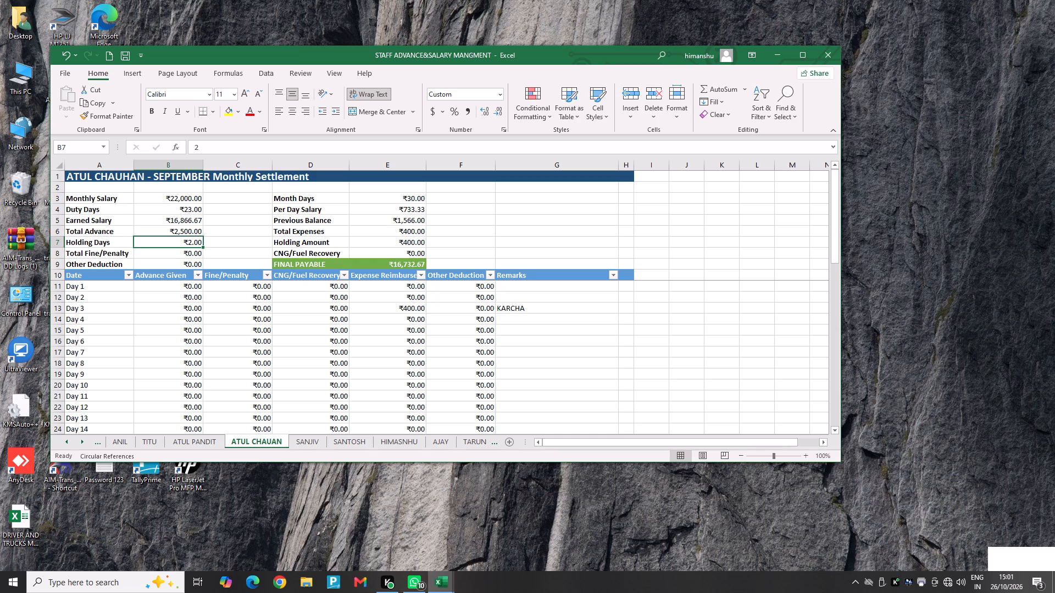
{"action": "left_click", "coordinate": [186, 240]}
{"action": "left_click", "coordinate": [228, 238]}
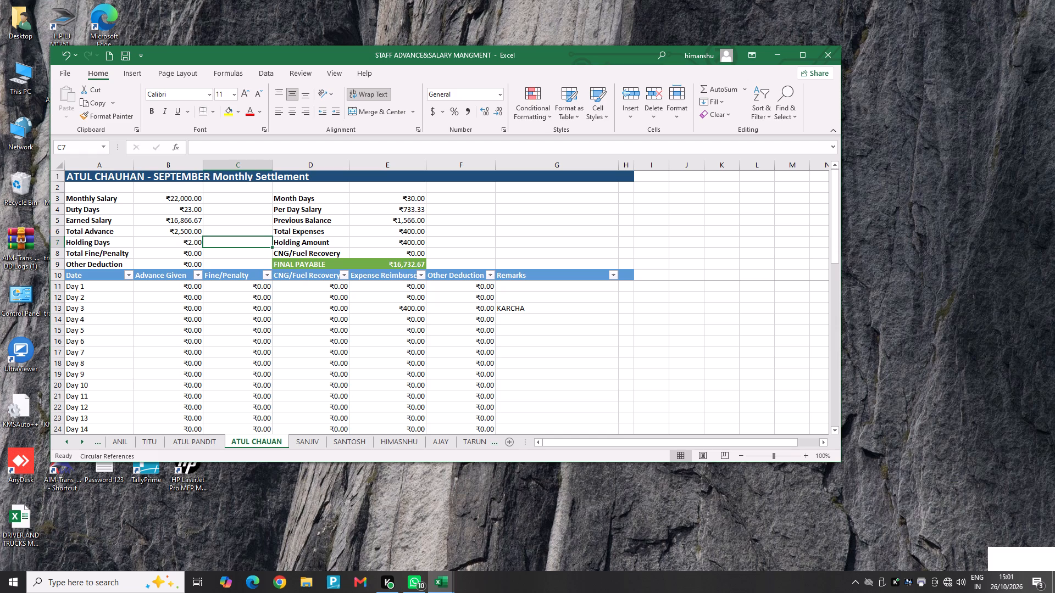
{"action": "left_click", "coordinate": [185, 244]}
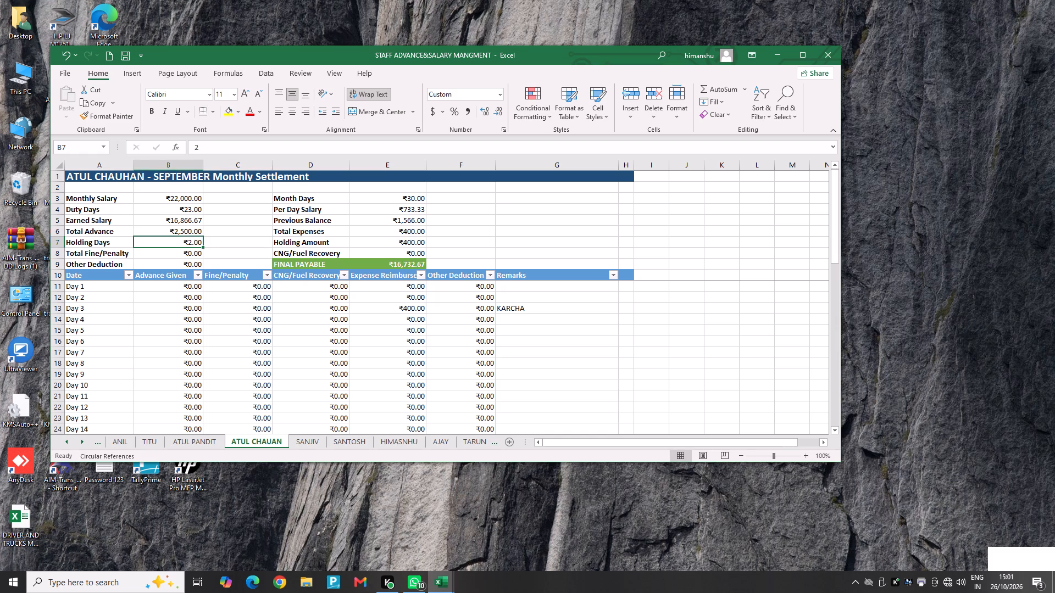
{"action": "left_click", "coordinate": [386, 243]}
{"action": "double_click", "coordinate": [243, 150]}
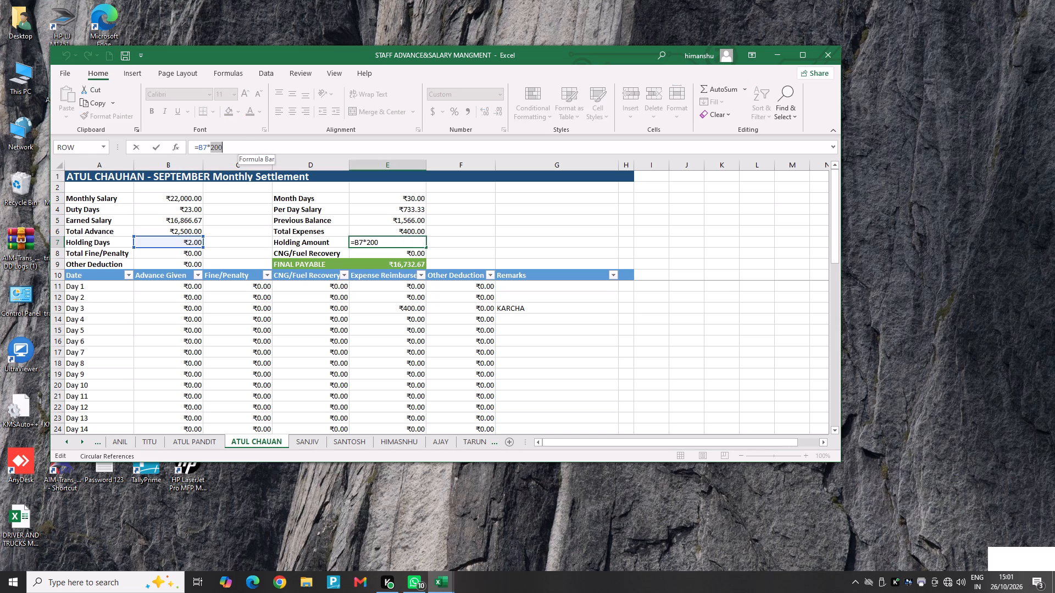
{"action": "left_click", "coordinate": [243, 150]}
{"action": "key", "text": "BackSpace"}
{"action": "key", "text": "BackSpace"}
{"action": "key", "text": "BackSpace"}
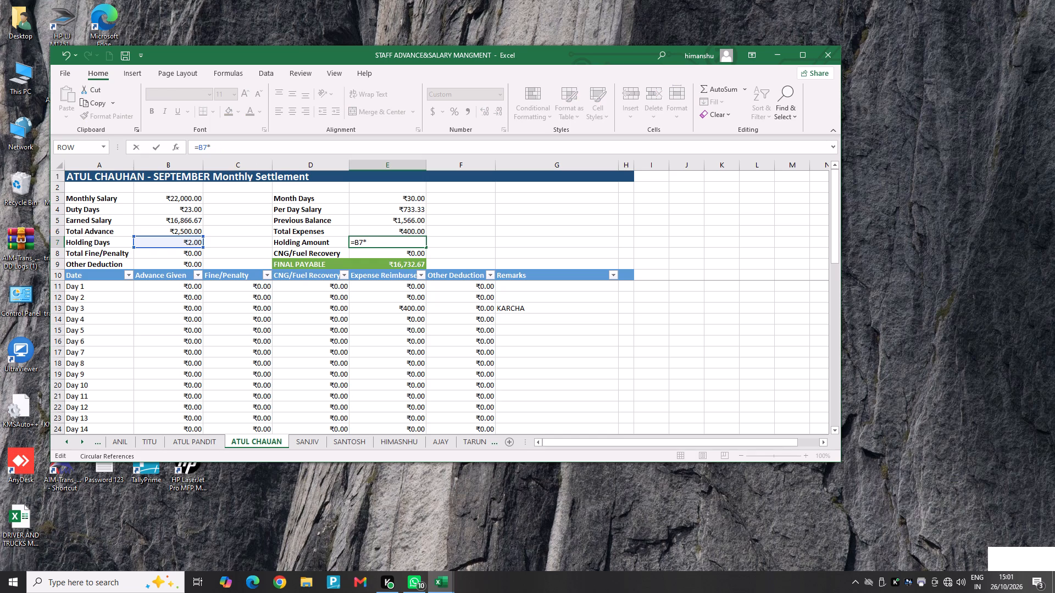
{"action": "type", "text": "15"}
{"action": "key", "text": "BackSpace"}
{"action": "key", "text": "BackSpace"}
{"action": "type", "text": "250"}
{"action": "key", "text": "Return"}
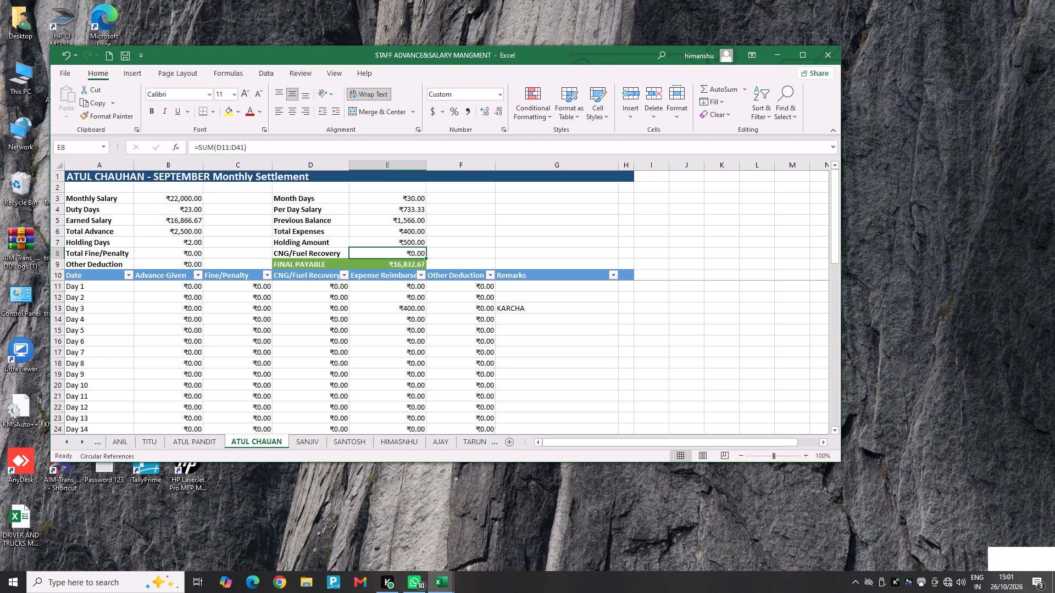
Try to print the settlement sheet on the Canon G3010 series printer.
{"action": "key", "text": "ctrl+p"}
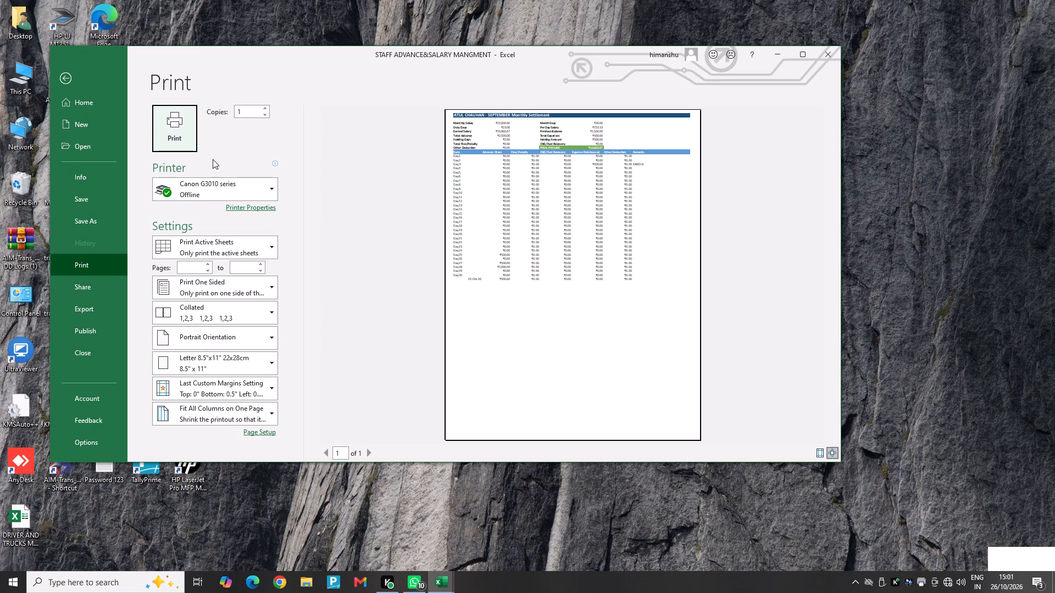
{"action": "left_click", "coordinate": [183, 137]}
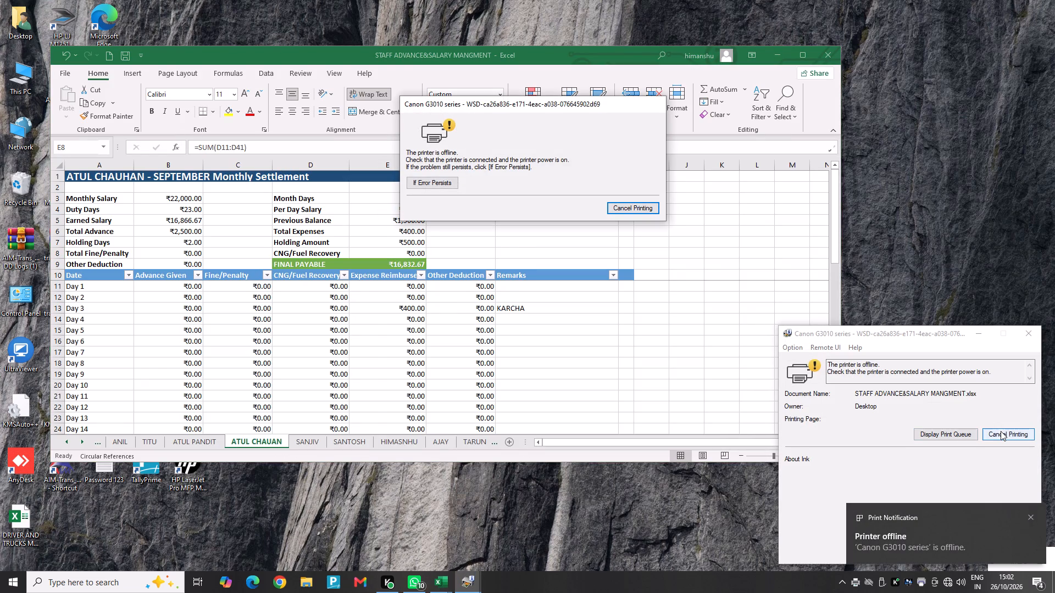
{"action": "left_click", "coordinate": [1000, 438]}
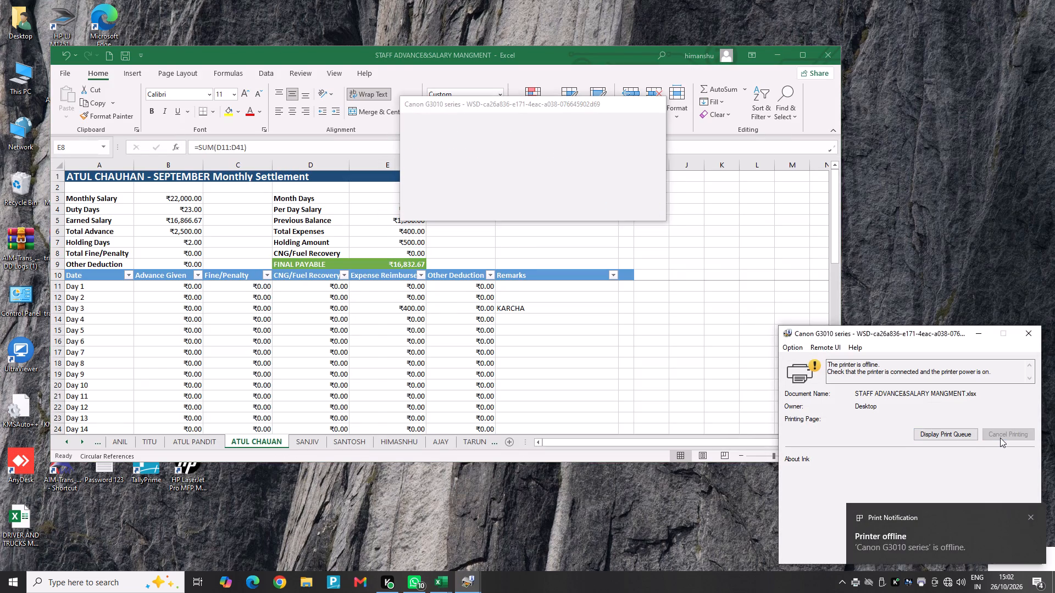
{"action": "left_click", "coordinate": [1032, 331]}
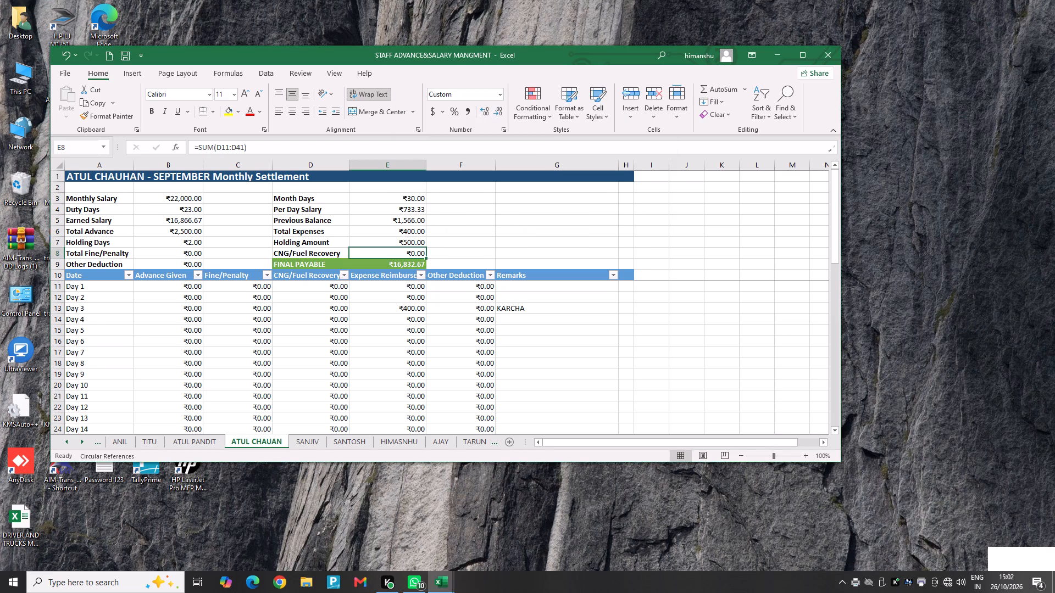
Copy the signature DD LOGISTICS block from cell A44 of the HIMASNHU sheet into cell A44 of the current September settlement sheet.
{"action": "scroll", "coordinate": [275, 307], "scroll_direction": "down", "scroll_amount": 7}
{"action": "left_click", "coordinate": [390, 440]}
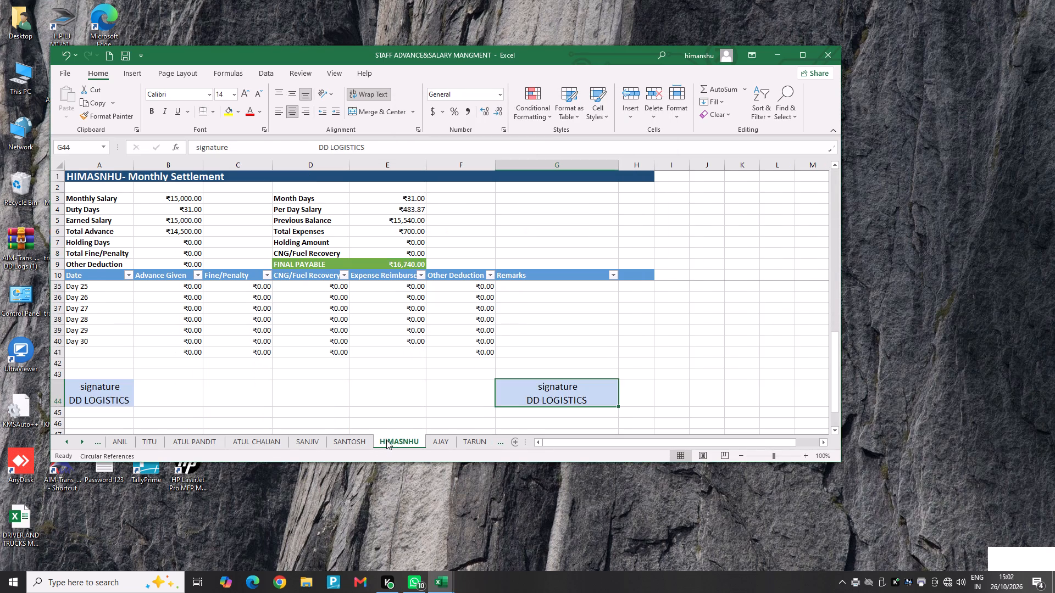
{"action": "left_click", "coordinate": [94, 395]}
{"action": "key", "text": "ctrl+c"}
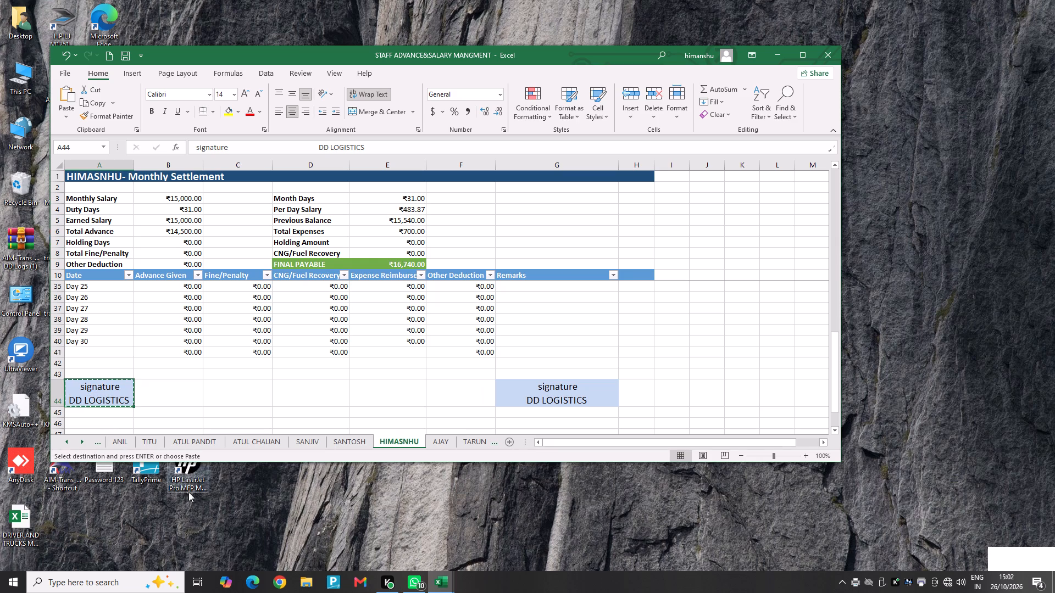
{"action": "left_click", "coordinate": [260, 441]}
{"action": "scroll", "coordinate": [118, 407], "scroll_direction": "down", "scroll_amount": 1}
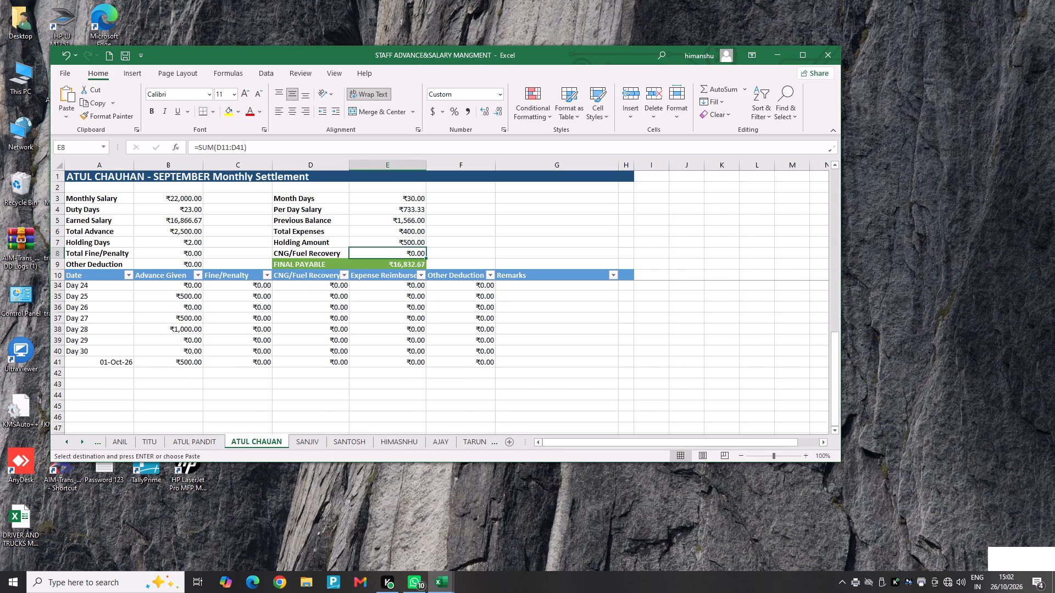
{"action": "scroll", "coordinate": [118, 406], "scroll_direction": "down", "scroll_amount": 1}
{"action": "left_click", "coordinate": [93, 354]}
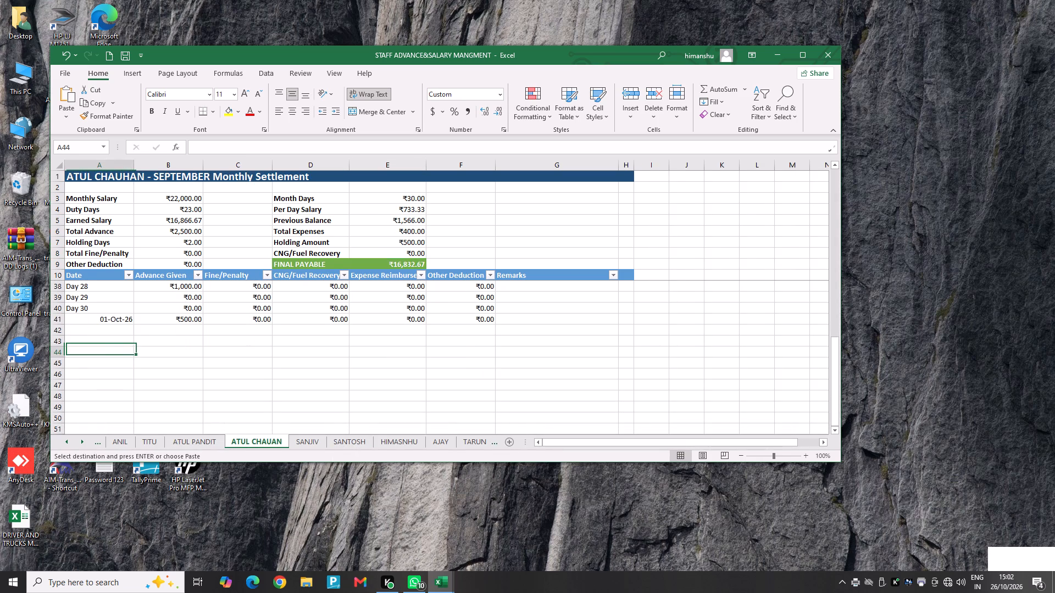
{"action": "key", "text": "ctrl+v"}
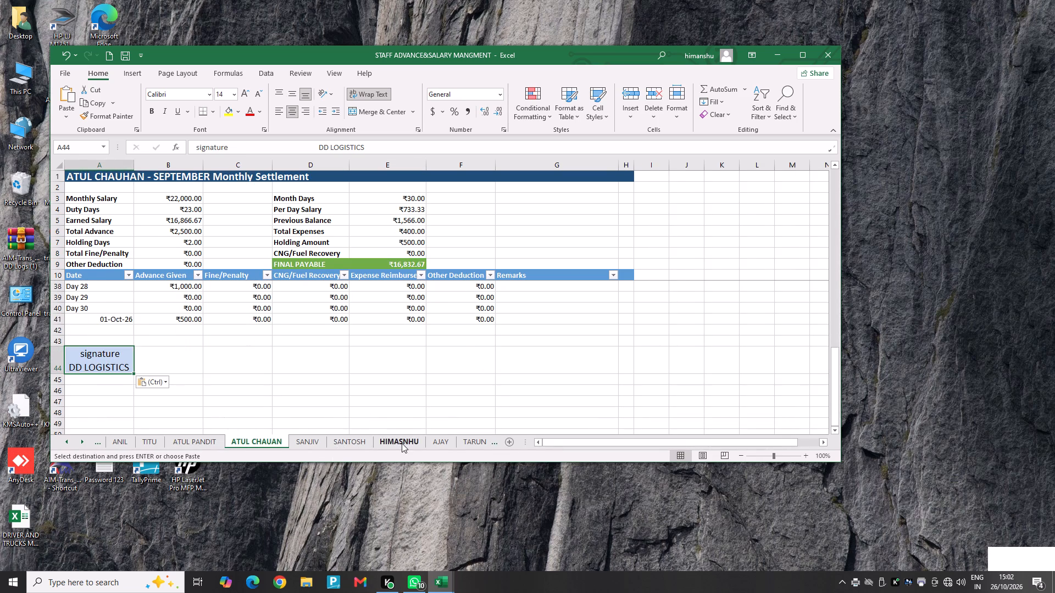
Copy the second signature block from cell G44 of the HIMASNHU sheet into cell F44 of the September settlement sheet.
{"action": "left_click", "coordinate": [402, 443]}
{"action": "left_click", "coordinate": [546, 394]}
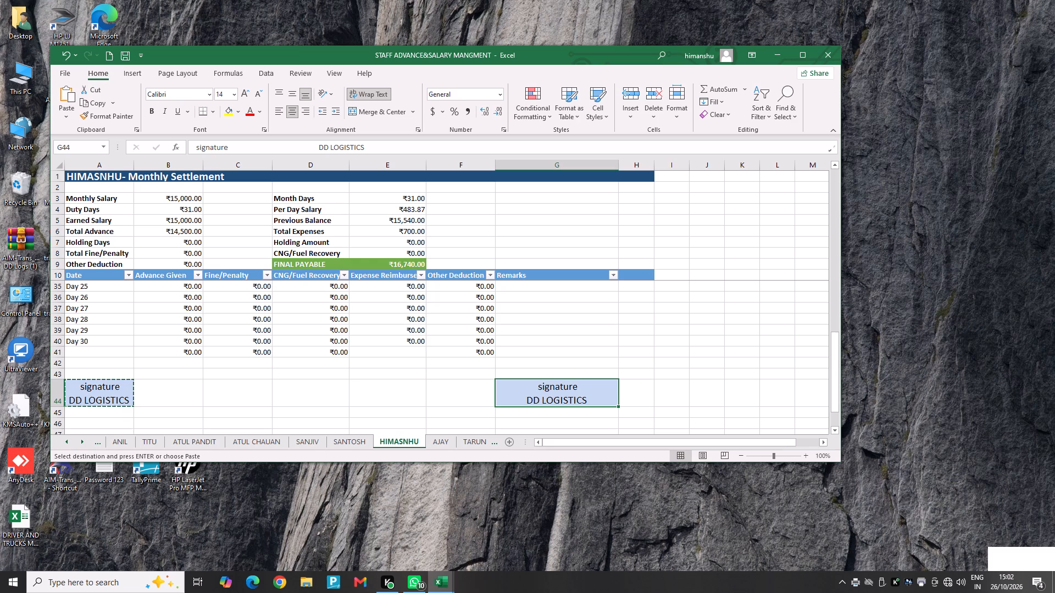
{"action": "key", "text": "ctrl+c"}
{"action": "left_click", "coordinate": [254, 445]}
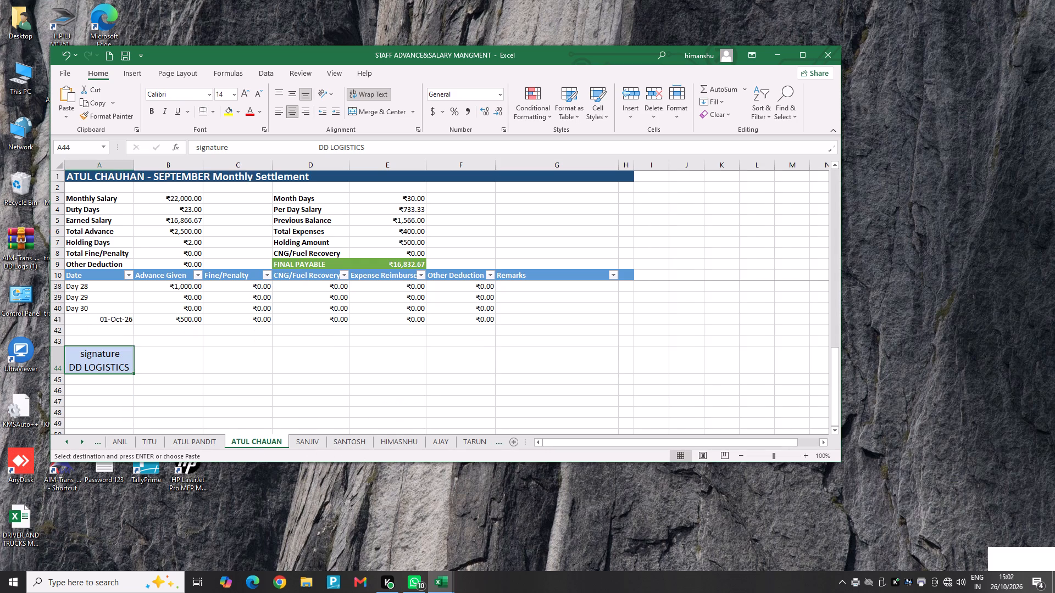
{"action": "left_click", "coordinate": [460, 369]}
{"action": "key", "text": "ctrl+v"}
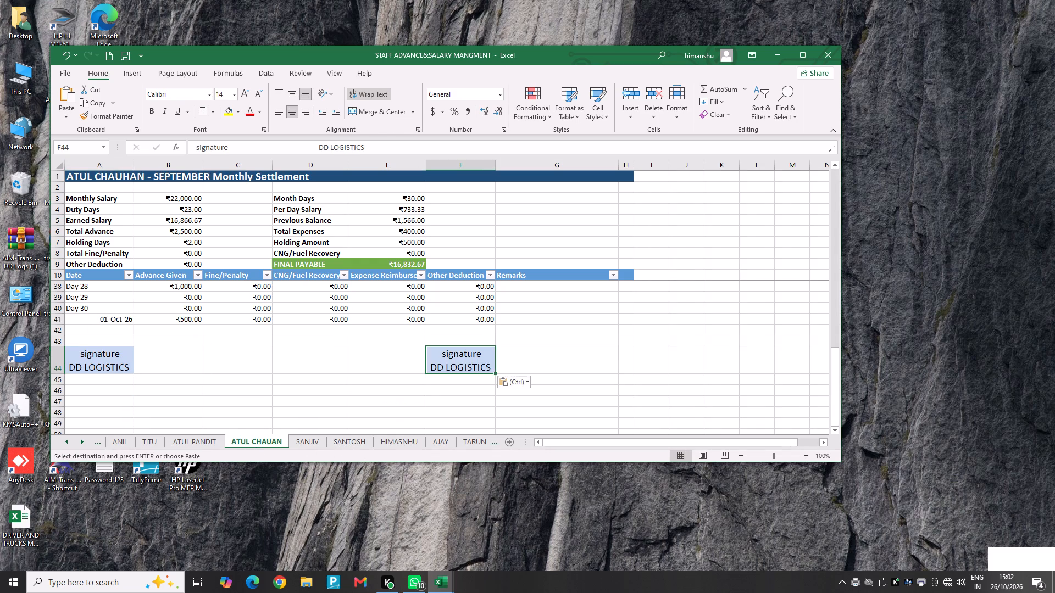
Replace DD LOGISTICS in the F44 signature block with the employee's name from the sheet title.
{"action": "double_click", "coordinate": [483, 368]}
{"action": "left_click", "coordinate": [488, 367]}
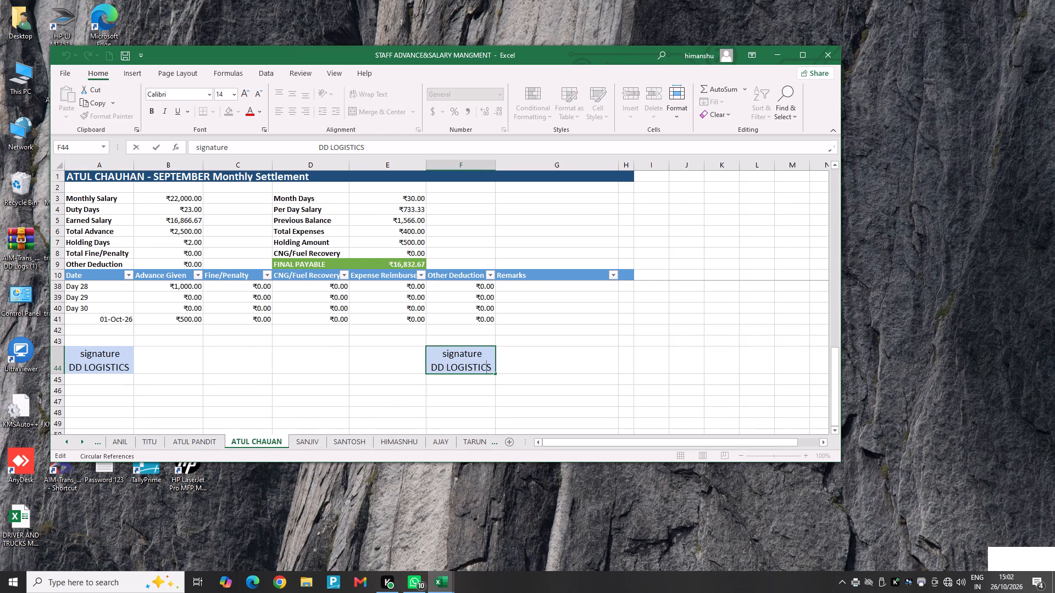
{"action": "left_click", "coordinate": [487, 368]}
{"action": "left_click", "coordinate": [489, 367]}
{"action": "key", "text": "BackSpace"}
{"action": "key", "text": "BackSpace"}
{"action": "key", "text": "BackSpace"}
{"action": "key", "text": "BackSpace"}
{"action": "key", "text": "BackSpace"}
{"action": "key", "text": "BackSpace"}
{"action": "key", "text": "BackSpace"}
{"action": "key", "text": "BackSpace"}
{"action": "key", "text": "BackSpace"}
{"action": "key", "text": "BackSpace"}
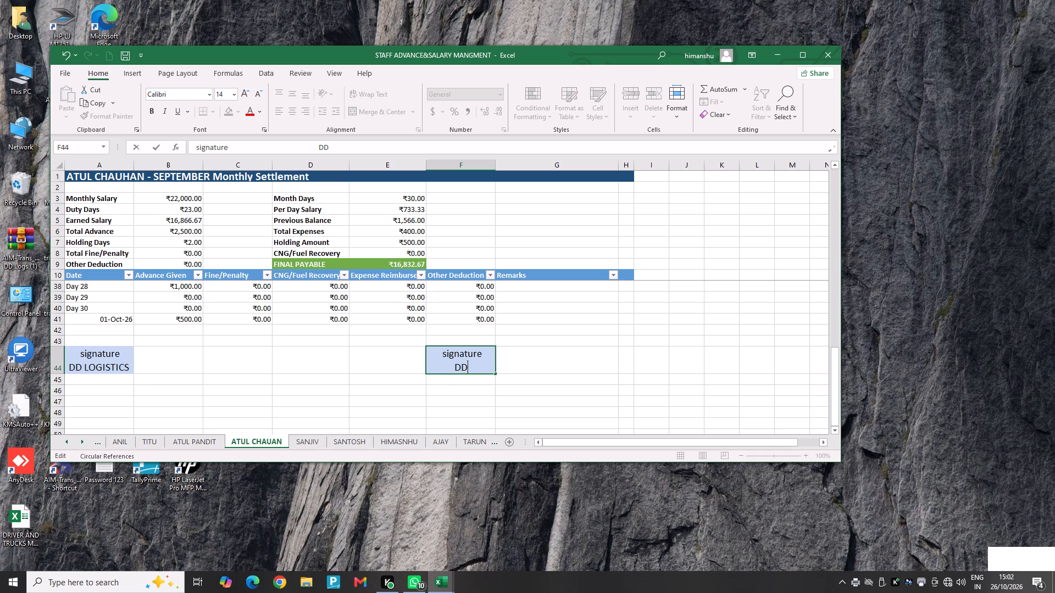
{"action": "key", "text": "BackSpace"}
{"action": "key", "text": "BackSpace"}
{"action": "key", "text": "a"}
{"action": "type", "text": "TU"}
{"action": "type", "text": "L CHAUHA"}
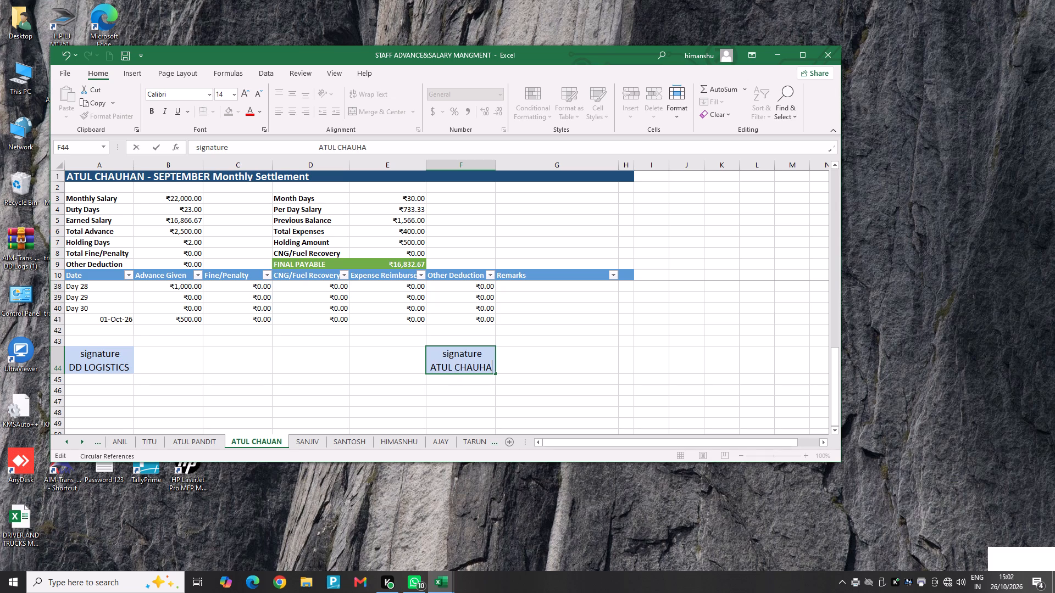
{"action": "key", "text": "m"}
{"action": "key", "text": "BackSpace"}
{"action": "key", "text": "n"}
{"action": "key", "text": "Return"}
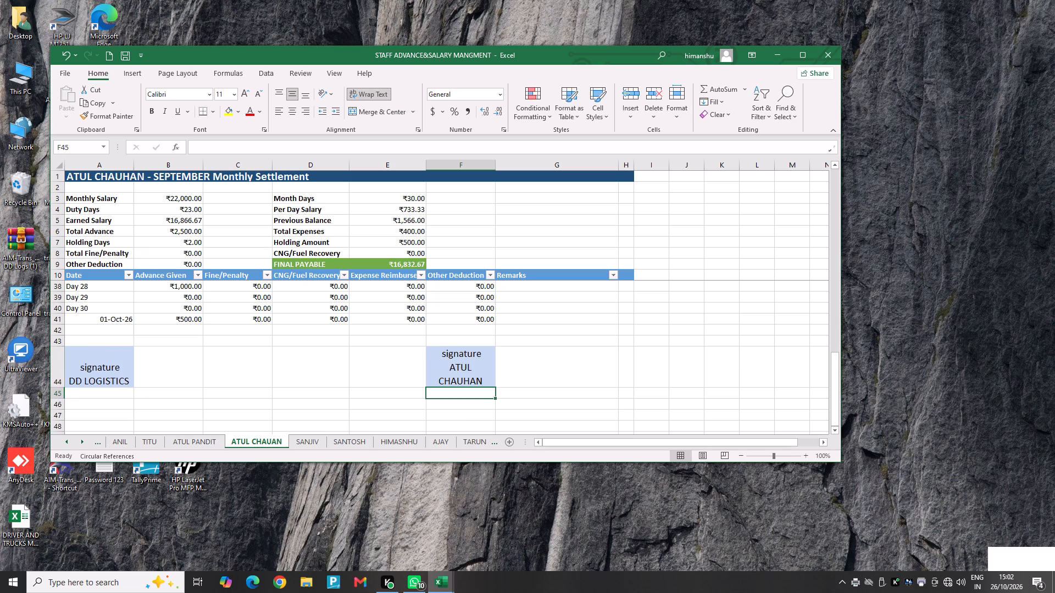
{"action": "double_click", "coordinate": [482, 368]}
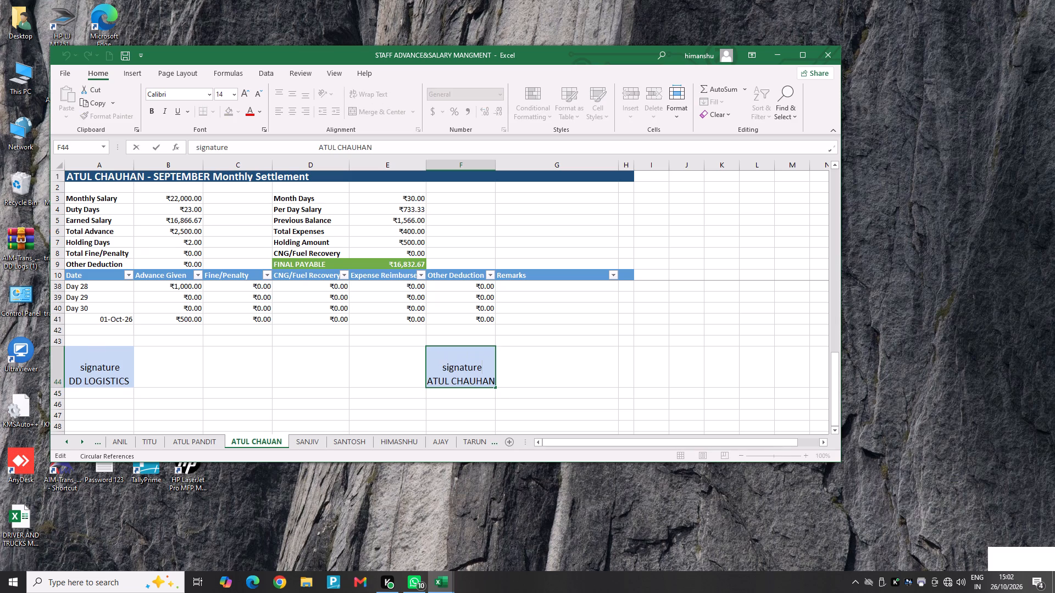
{"action": "key", "text": "Return"}
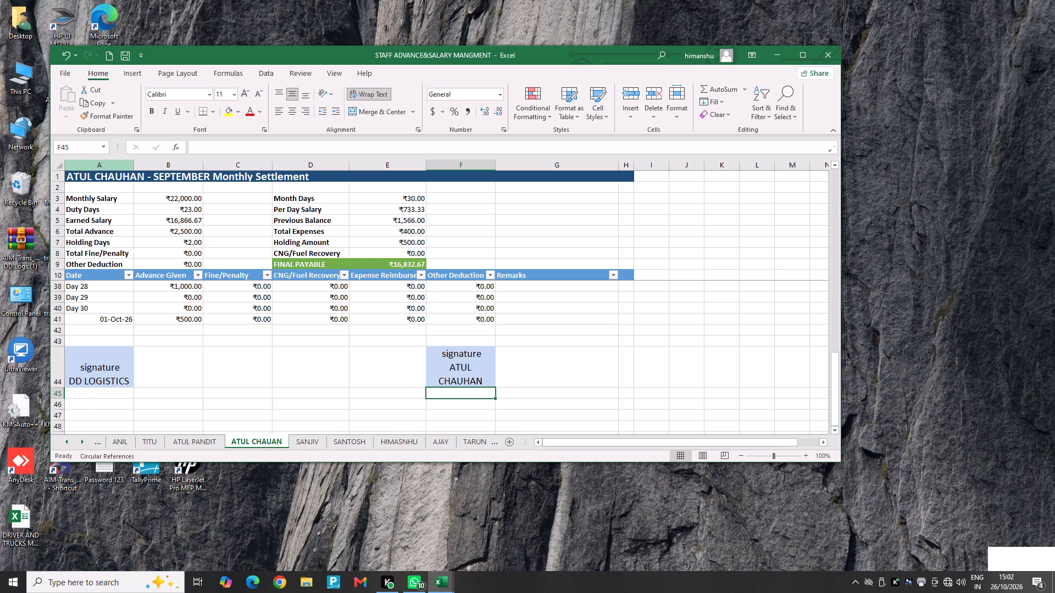
Left-align the 01-Oct-26 row, cells A41 to F41, at the end of the daily entries.
{"action": "scroll", "coordinate": [120, 212], "scroll_direction": "up", "scroll_amount": 18}
{"action": "scroll", "coordinate": [123, 213], "scroll_direction": "down", "scroll_amount": 12}
{"action": "scroll", "coordinate": [147, 223], "scroll_direction": "up", "scroll_amount": 5}
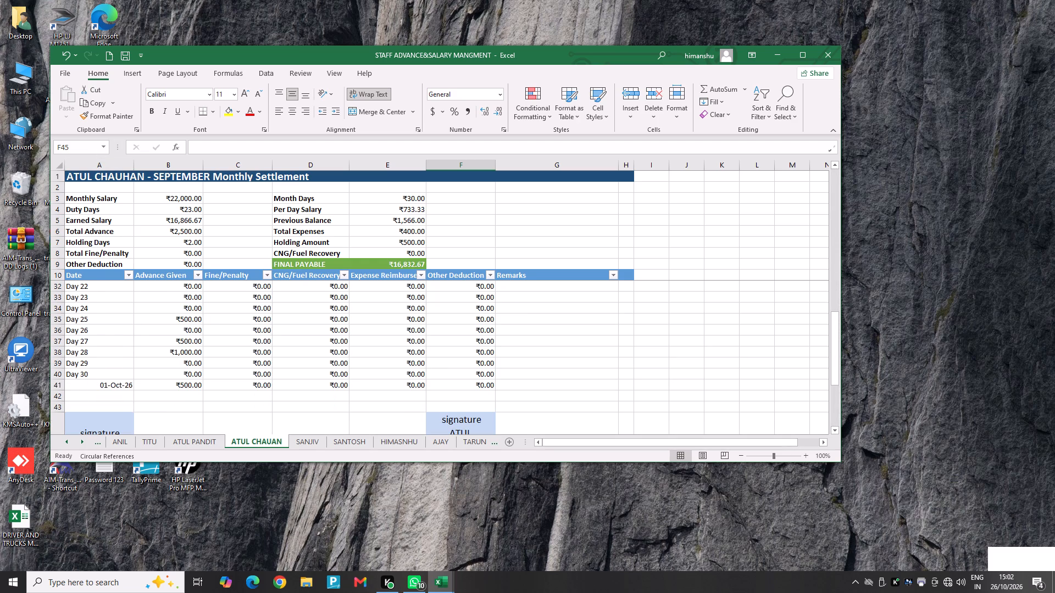
{"action": "left_click_drag", "start_coordinate": [85, 384], "coordinate": [199, 387]}
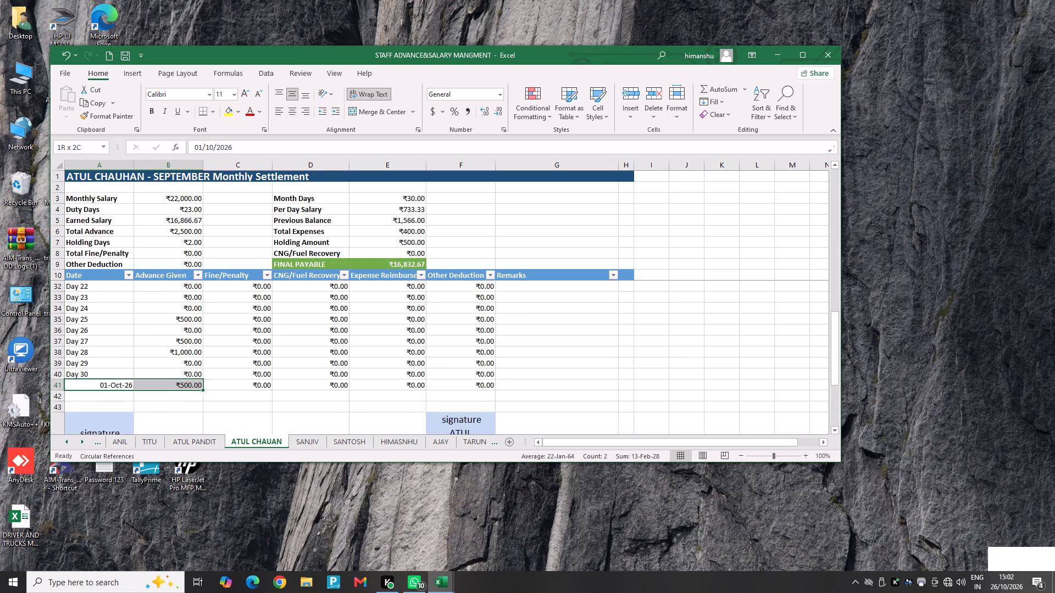
{"action": "left_click_drag", "start_coordinate": [199, 387], "coordinate": [483, 385]}
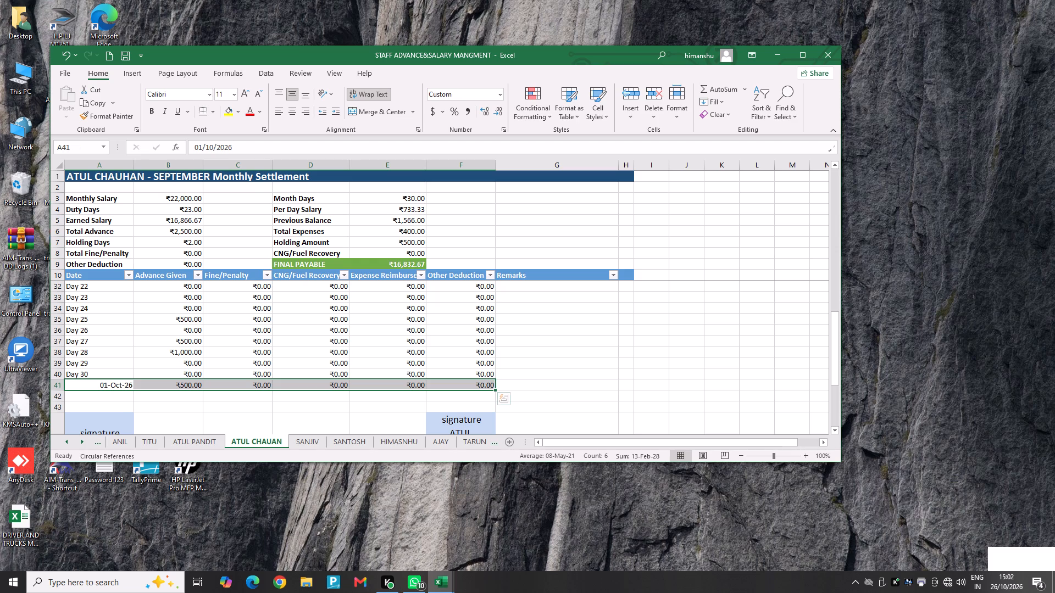
{"action": "left_click", "coordinate": [282, 116]}
{"action": "left_click", "coordinate": [281, 95]}
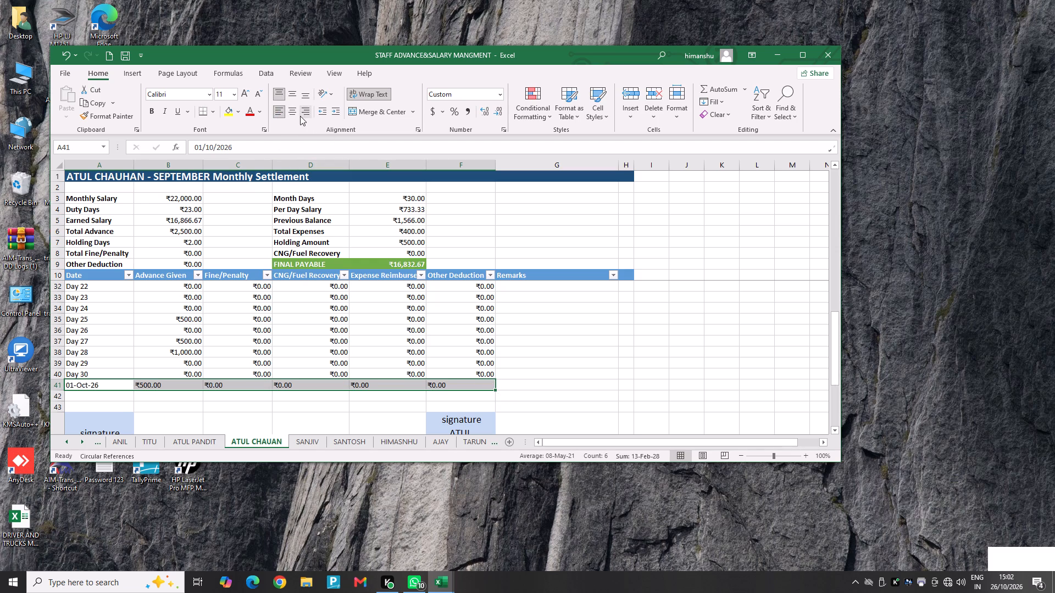
{"action": "left_click", "coordinate": [293, 113]}
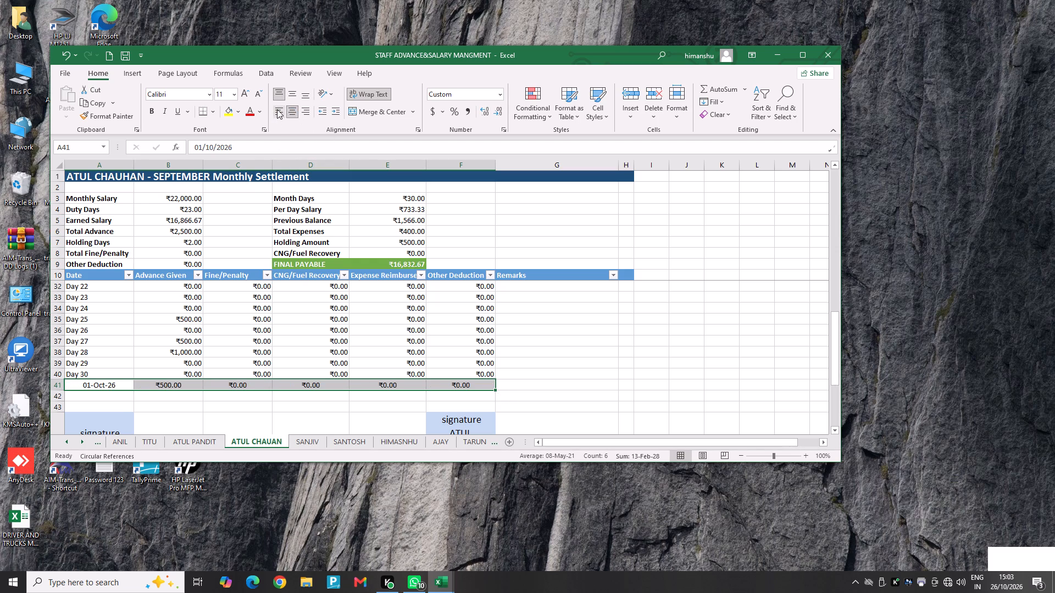
{"action": "left_click", "coordinate": [277, 105]}
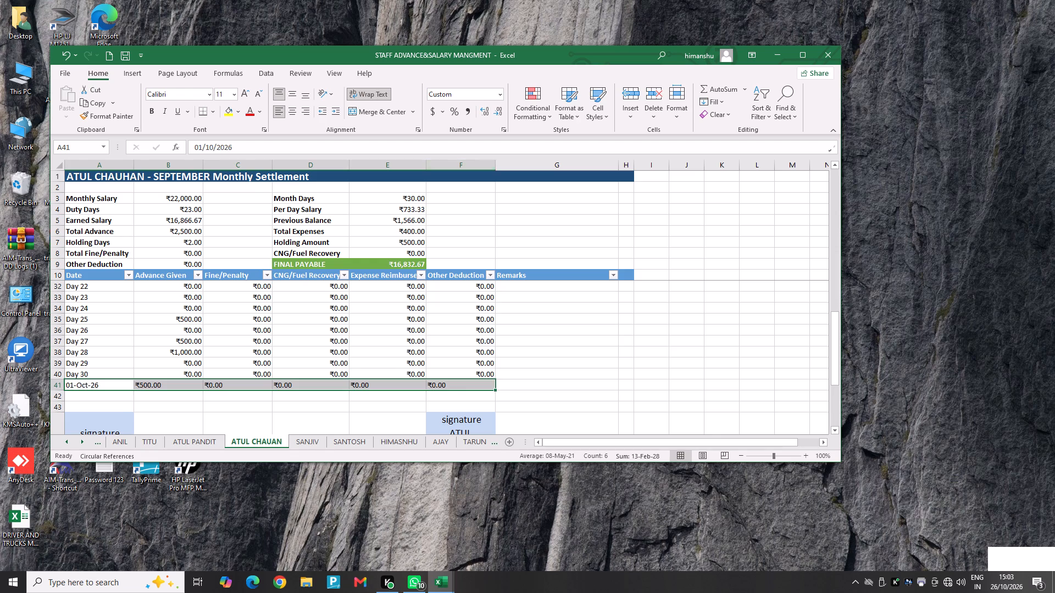
{"action": "left_click", "coordinate": [731, 344]}
Right-align the amounts in cells B41 to F41 of the 01-Oct-26 row and align them to the cell bottom.
{"action": "left_click", "coordinate": [156, 383]}
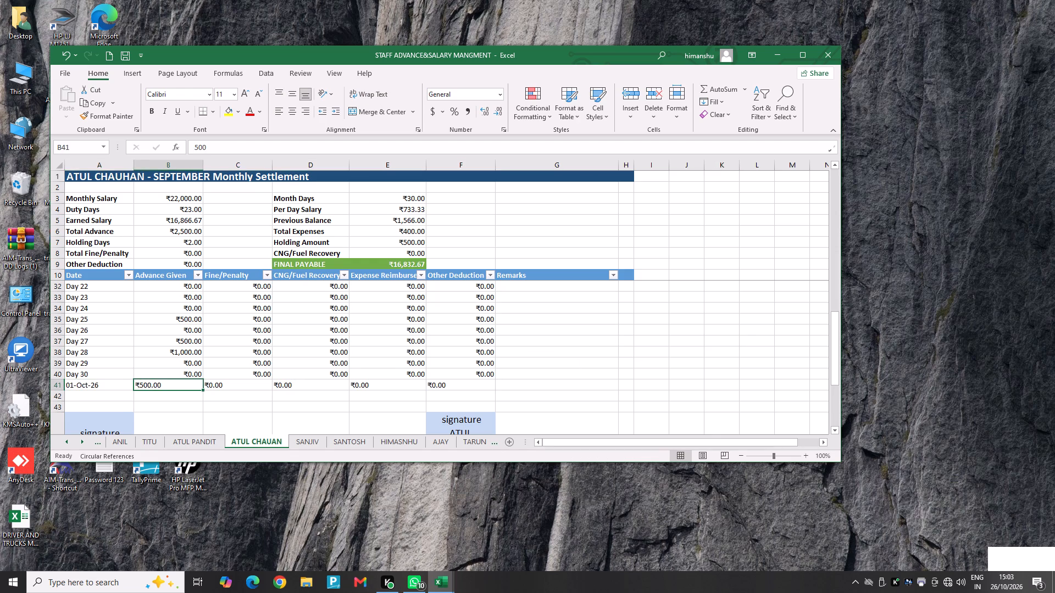
{"action": "key", "text": "ctrl+Right"}
{"action": "key", "text": "ctrl+Right"}
{"action": "key", "text": "Left"}
{"action": "key", "text": "ctrl+Left"}
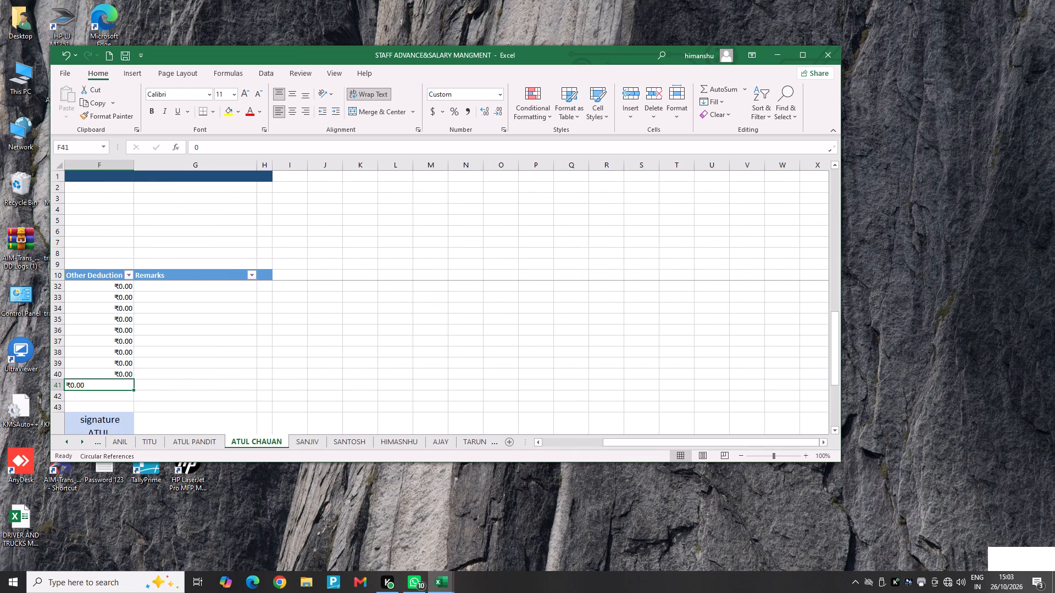
{"action": "key", "text": "ctrl+Left"}
{"action": "key", "text": "Right"}
{"action": "key", "text": "shift+Right"}
{"action": "key", "text": "shift+Right"}
{"action": "key", "text": "shift+Right"}
{"action": "key", "text": "shift+Right"}
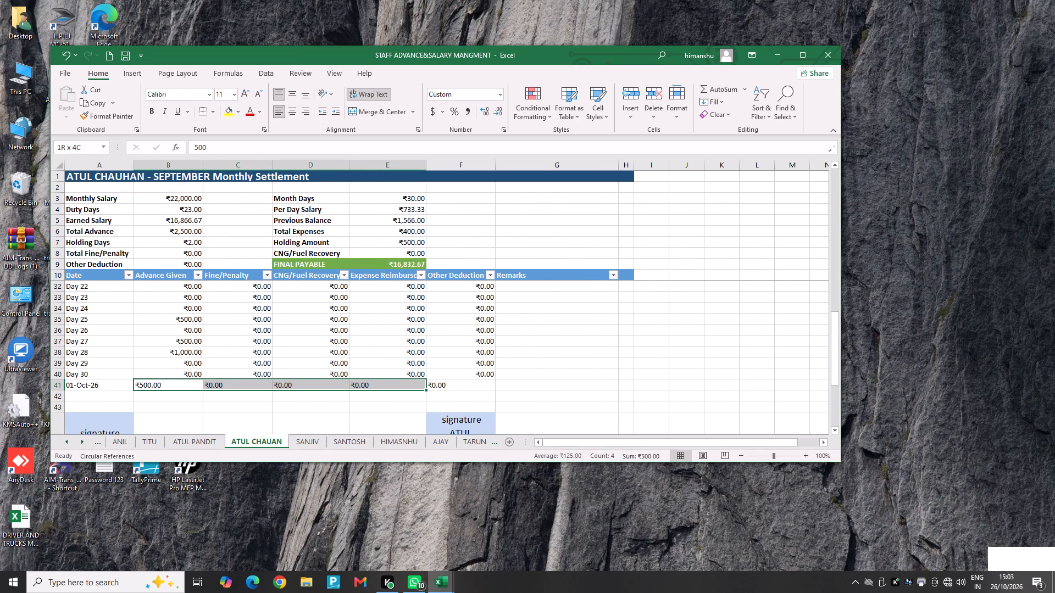
{"action": "left_click", "coordinate": [294, 111]}
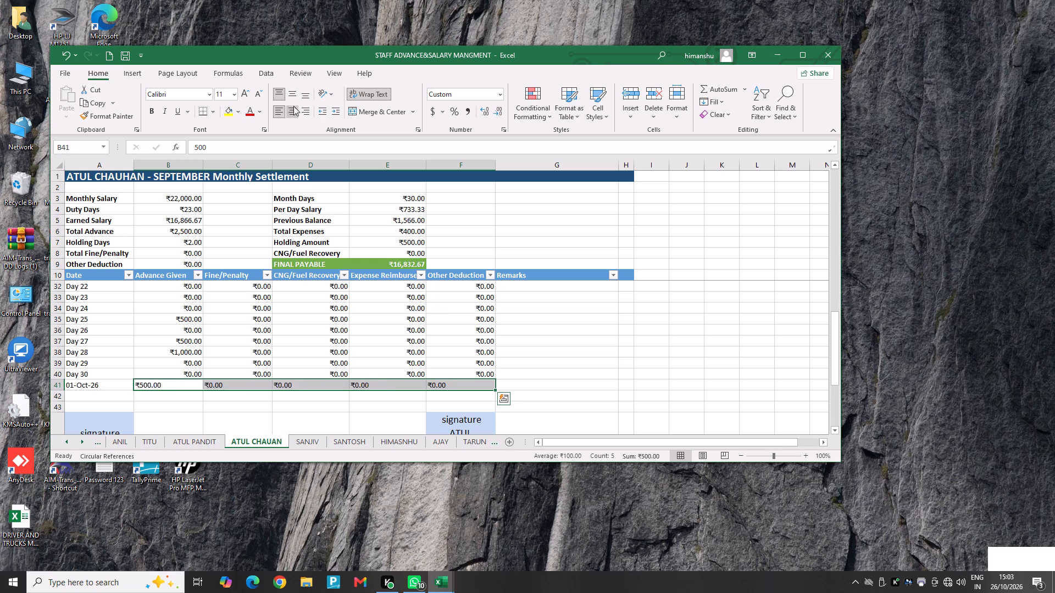
{"action": "left_click", "coordinate": [293, 92]}
{"action": "left_click", "coordinate": [302, 96]}
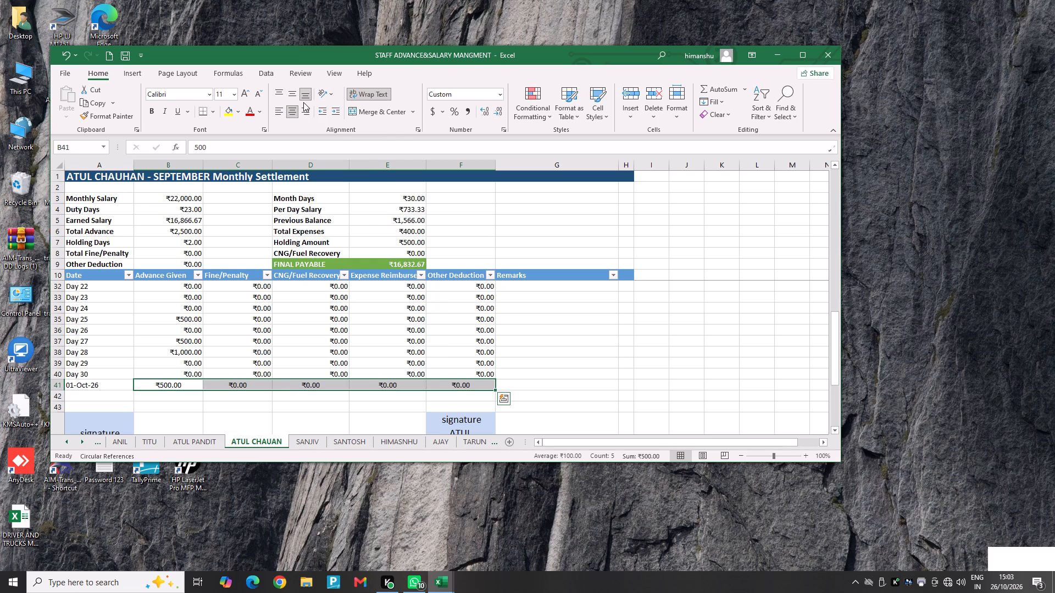
{"action": "left_click", "coordinate": [303, 102]}
{"action": "left_click", "coordinate": [304, 119]}
{"action": "left_click", "coordinate": [310, 115]}
{"action": "left_click", "coordinate": [567, 381]}
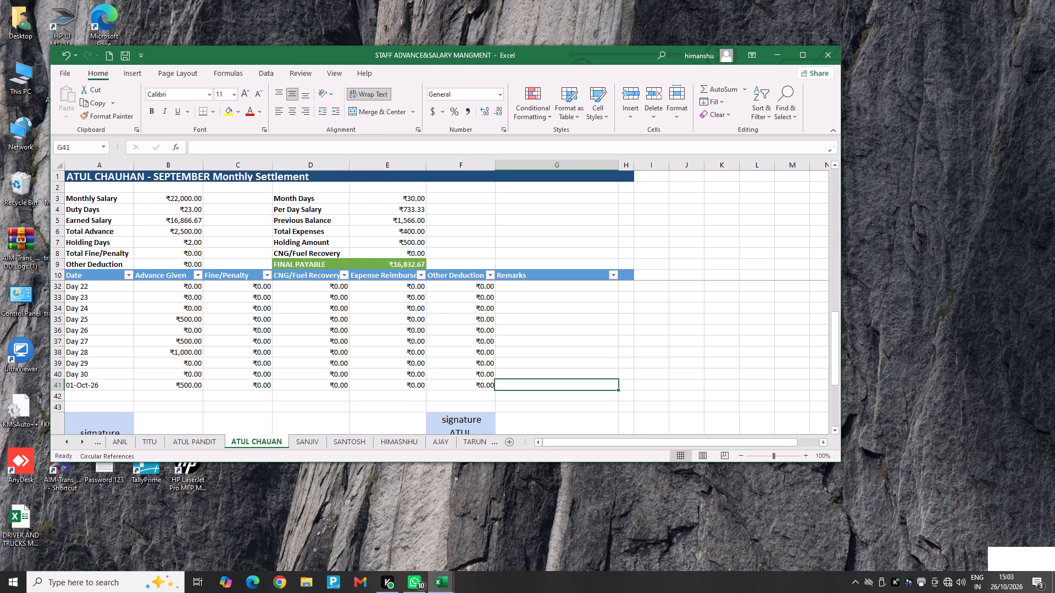
Try to print the signed-off settlement sheet on the Canon G3010 series printer.
{"action": "key", "text": "ctrl+p"}
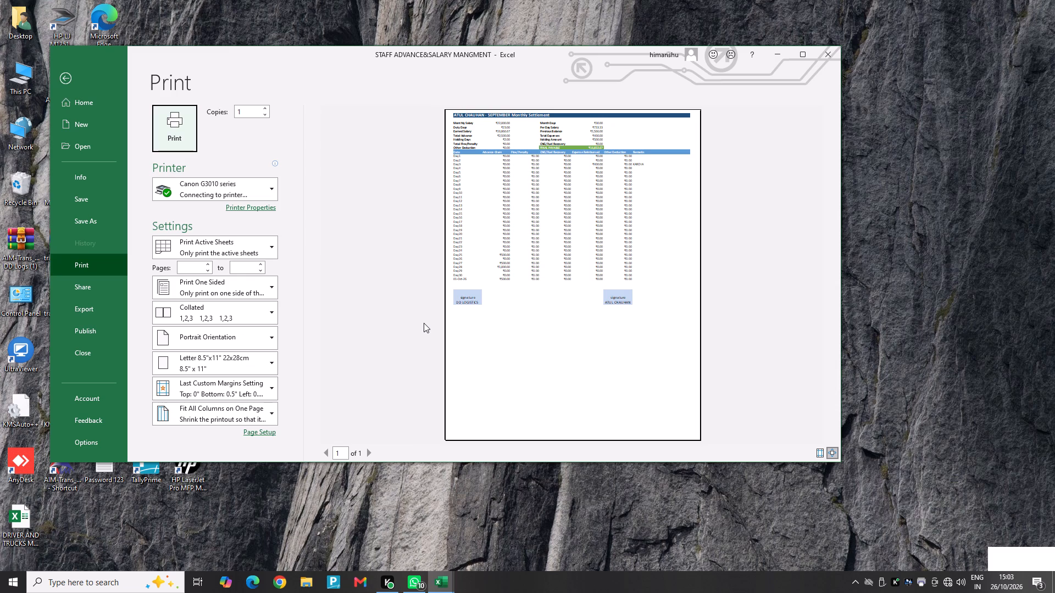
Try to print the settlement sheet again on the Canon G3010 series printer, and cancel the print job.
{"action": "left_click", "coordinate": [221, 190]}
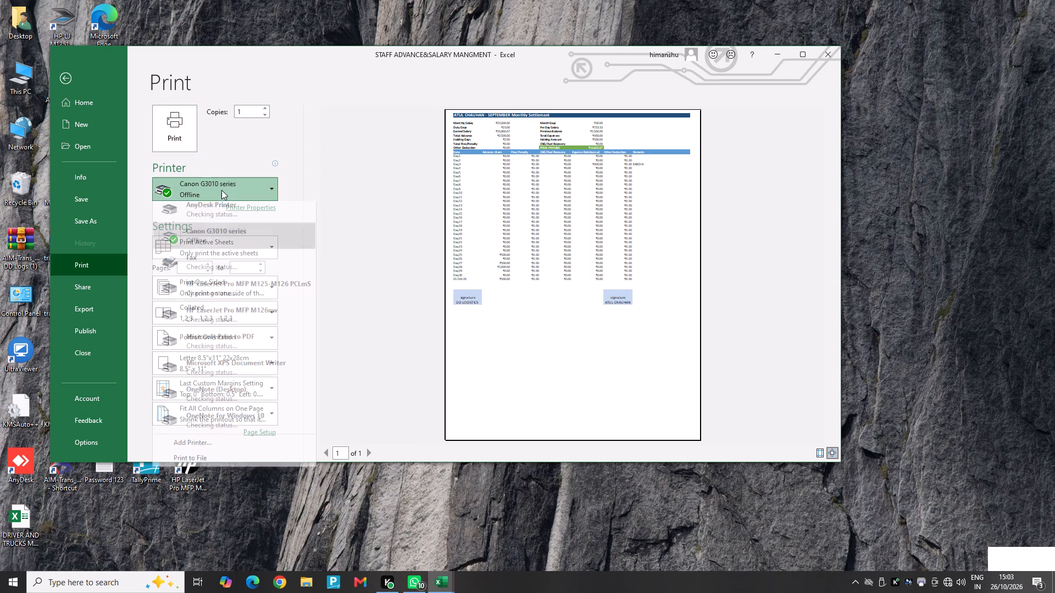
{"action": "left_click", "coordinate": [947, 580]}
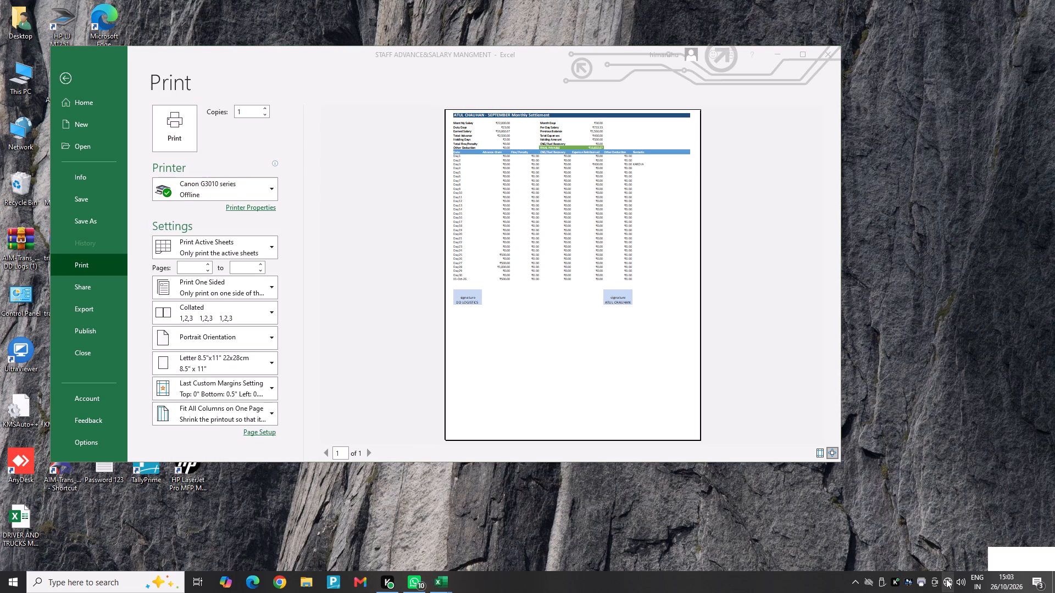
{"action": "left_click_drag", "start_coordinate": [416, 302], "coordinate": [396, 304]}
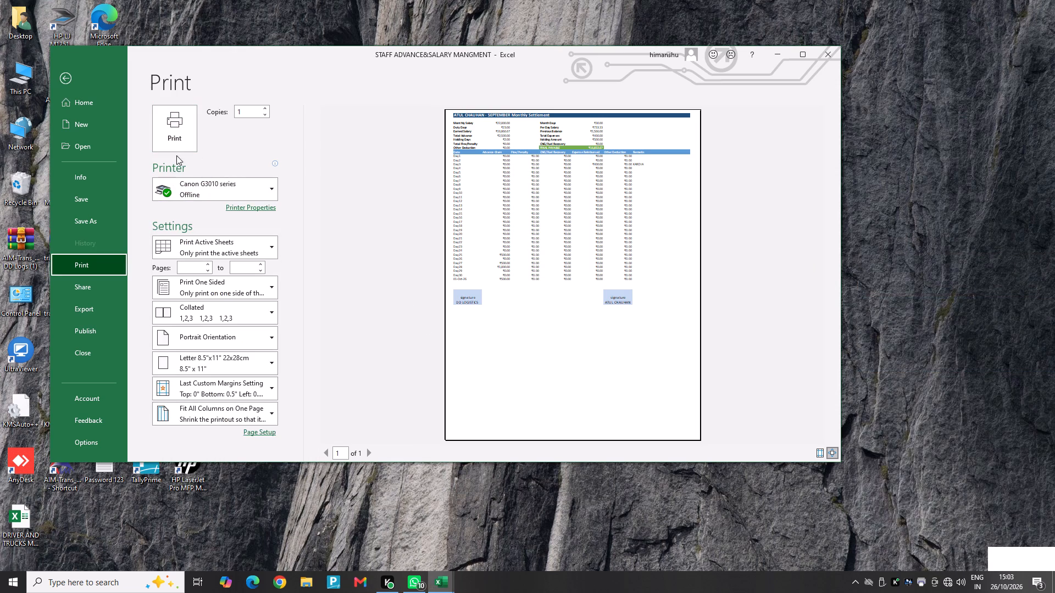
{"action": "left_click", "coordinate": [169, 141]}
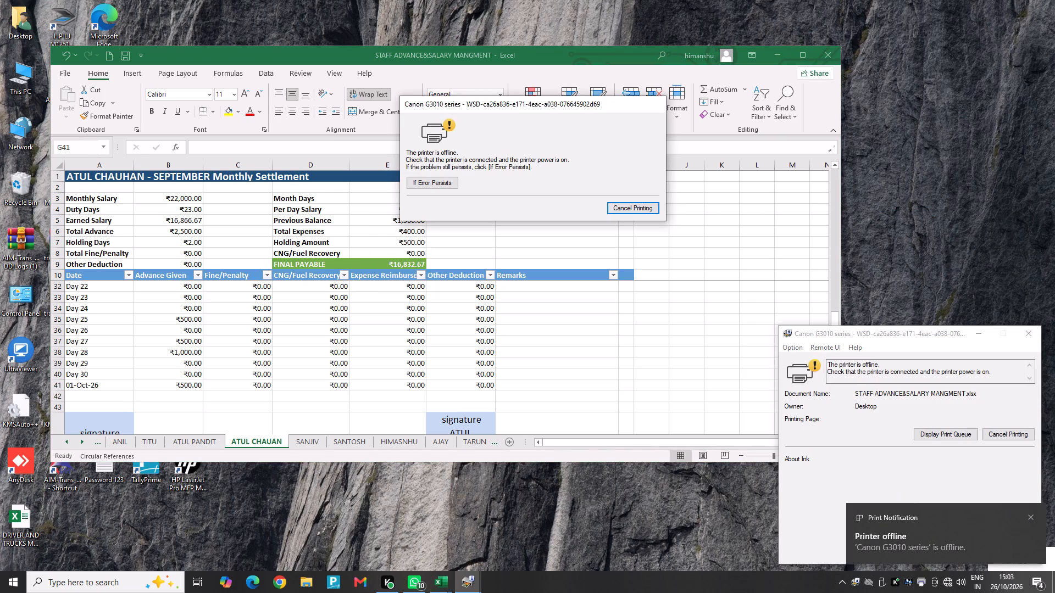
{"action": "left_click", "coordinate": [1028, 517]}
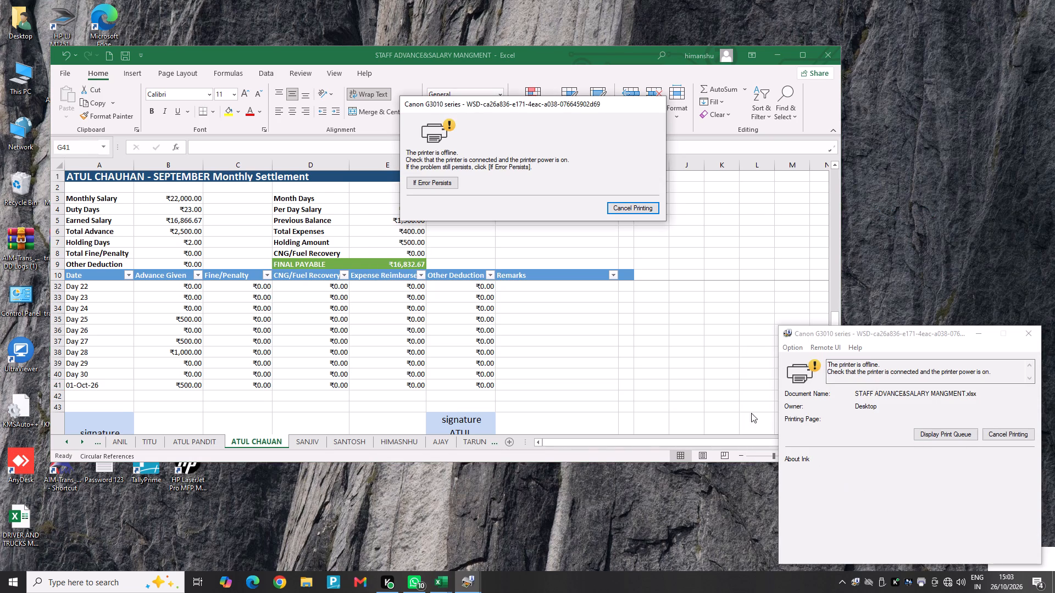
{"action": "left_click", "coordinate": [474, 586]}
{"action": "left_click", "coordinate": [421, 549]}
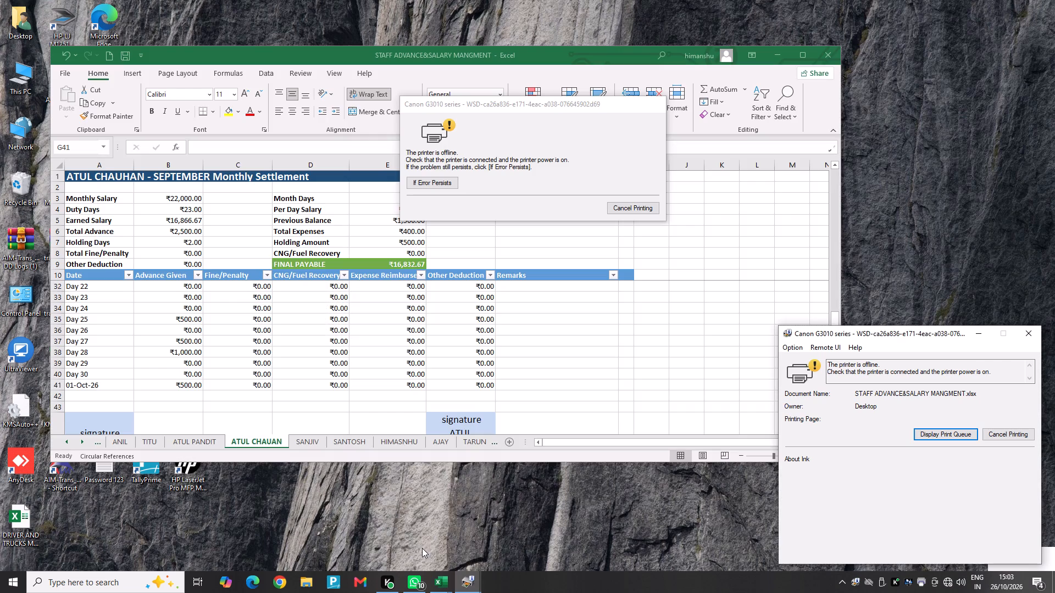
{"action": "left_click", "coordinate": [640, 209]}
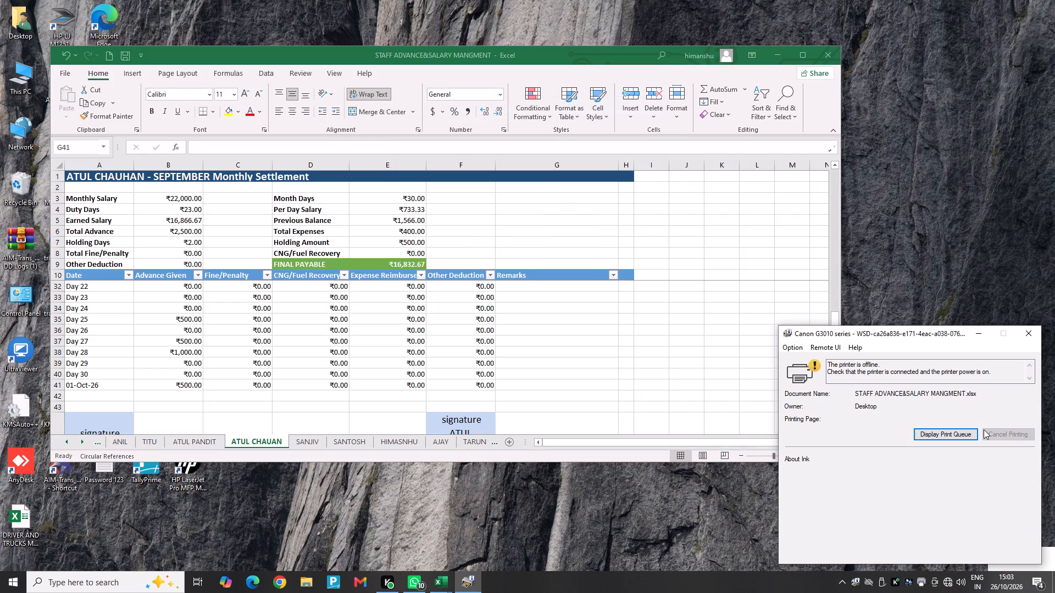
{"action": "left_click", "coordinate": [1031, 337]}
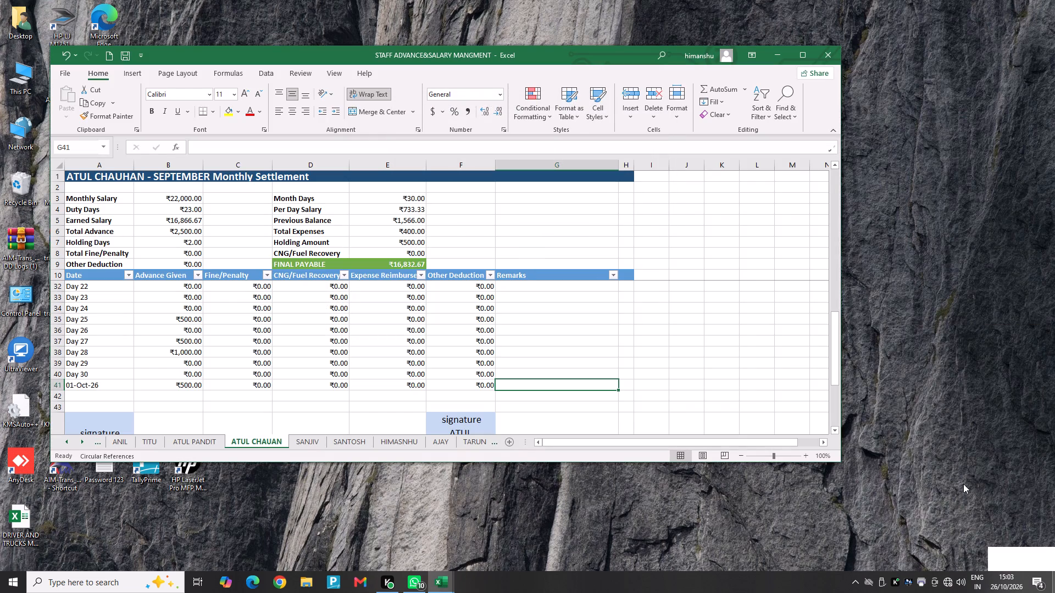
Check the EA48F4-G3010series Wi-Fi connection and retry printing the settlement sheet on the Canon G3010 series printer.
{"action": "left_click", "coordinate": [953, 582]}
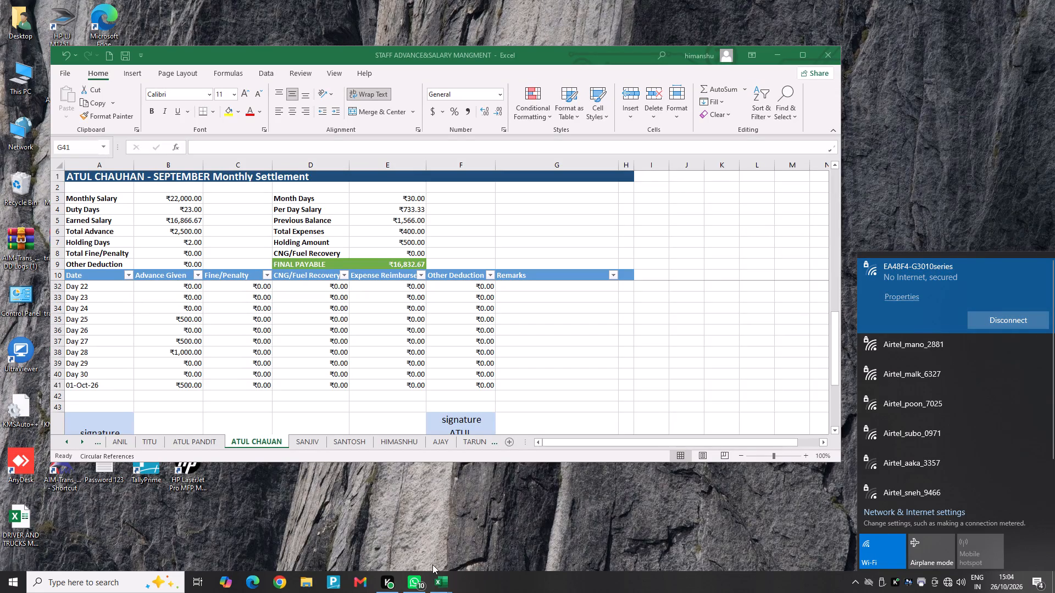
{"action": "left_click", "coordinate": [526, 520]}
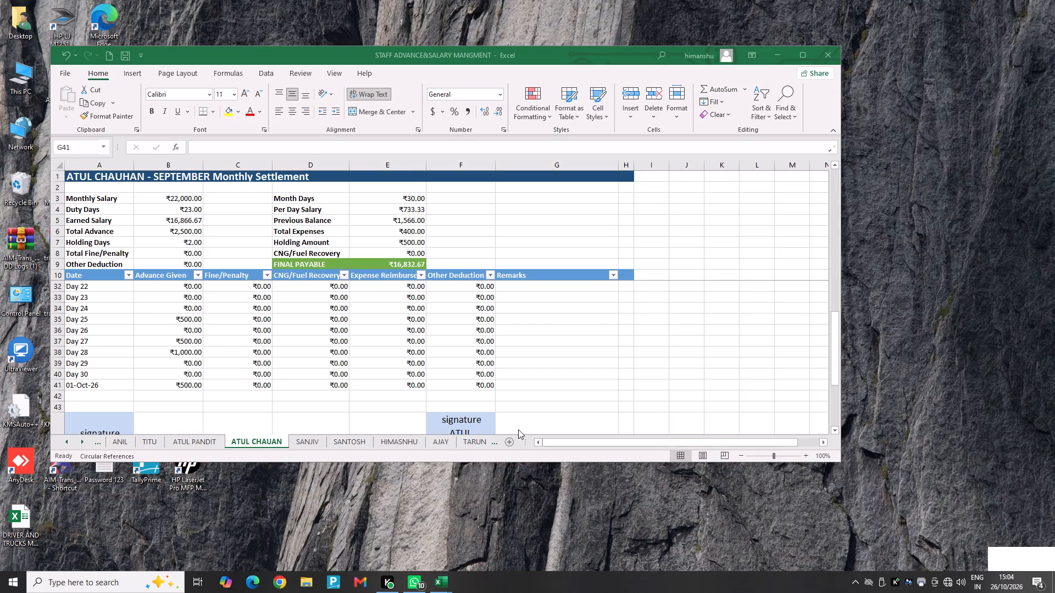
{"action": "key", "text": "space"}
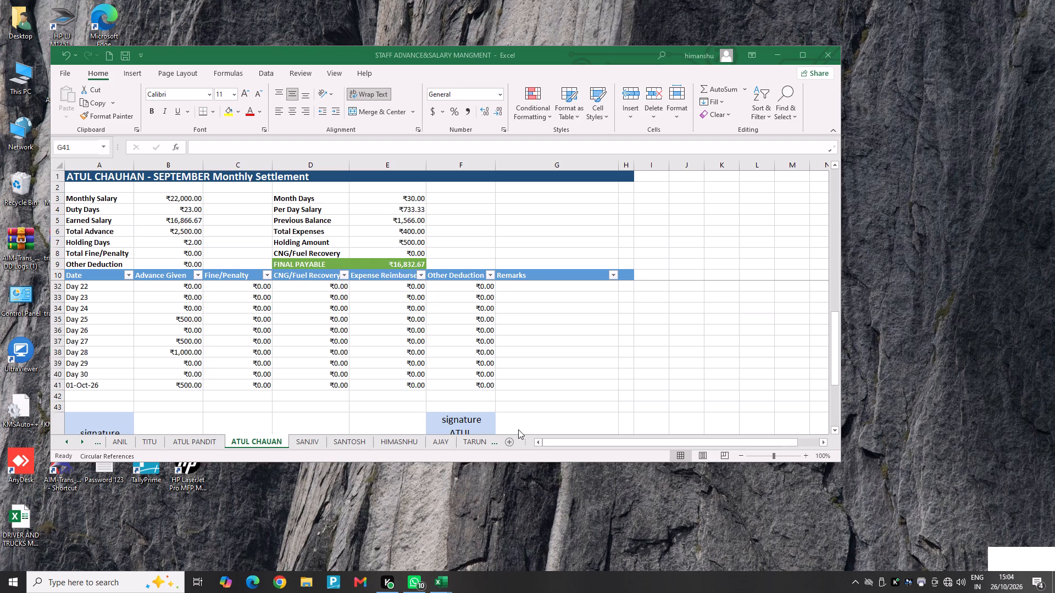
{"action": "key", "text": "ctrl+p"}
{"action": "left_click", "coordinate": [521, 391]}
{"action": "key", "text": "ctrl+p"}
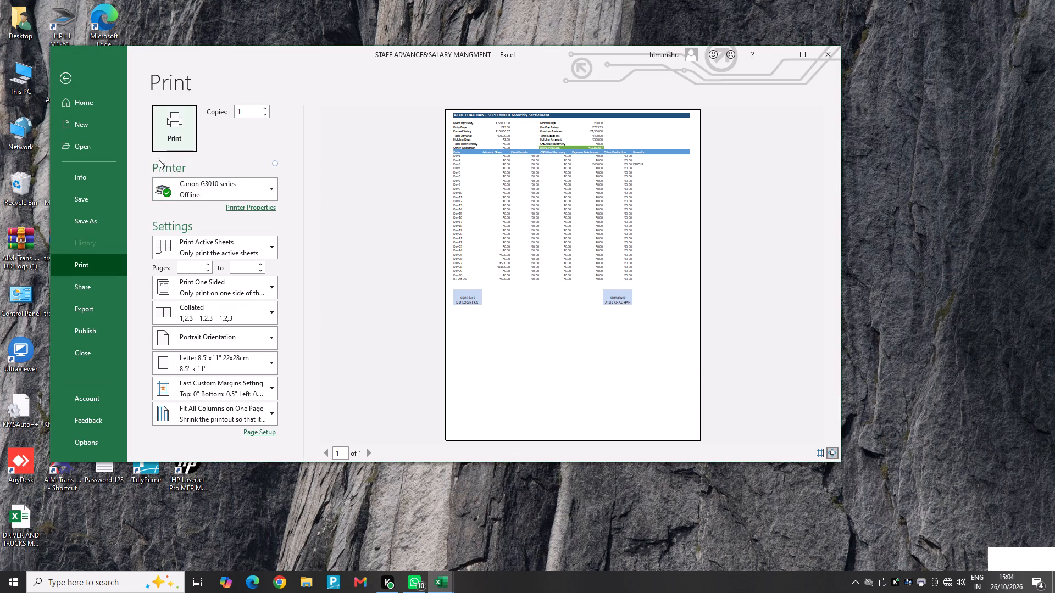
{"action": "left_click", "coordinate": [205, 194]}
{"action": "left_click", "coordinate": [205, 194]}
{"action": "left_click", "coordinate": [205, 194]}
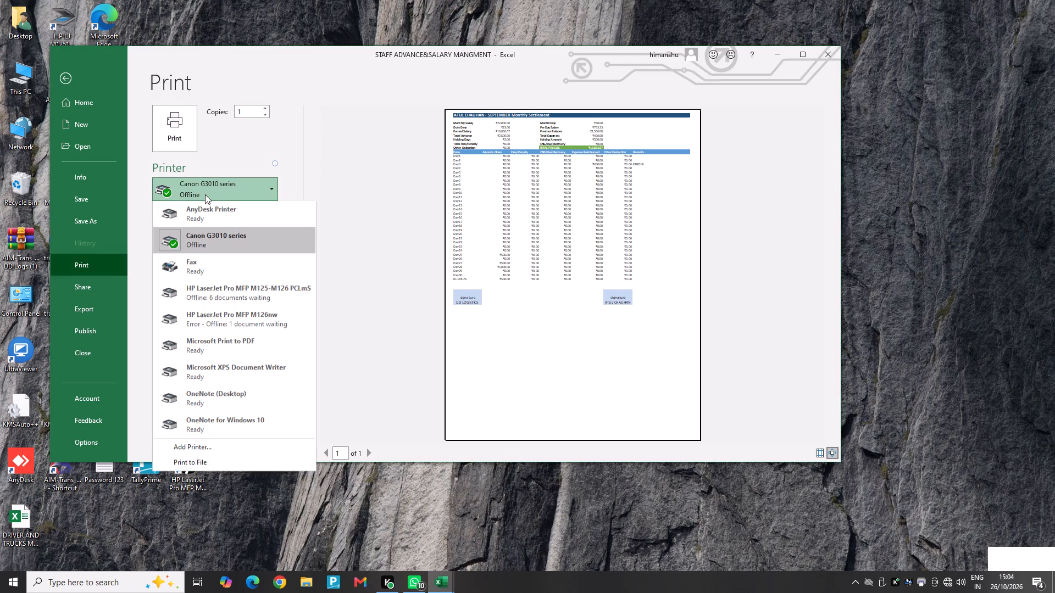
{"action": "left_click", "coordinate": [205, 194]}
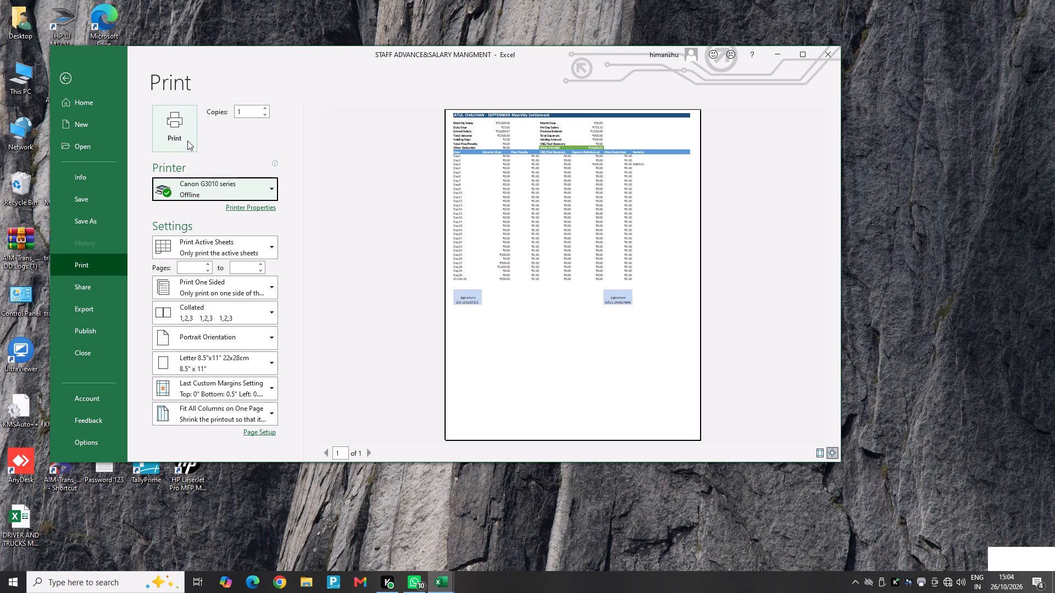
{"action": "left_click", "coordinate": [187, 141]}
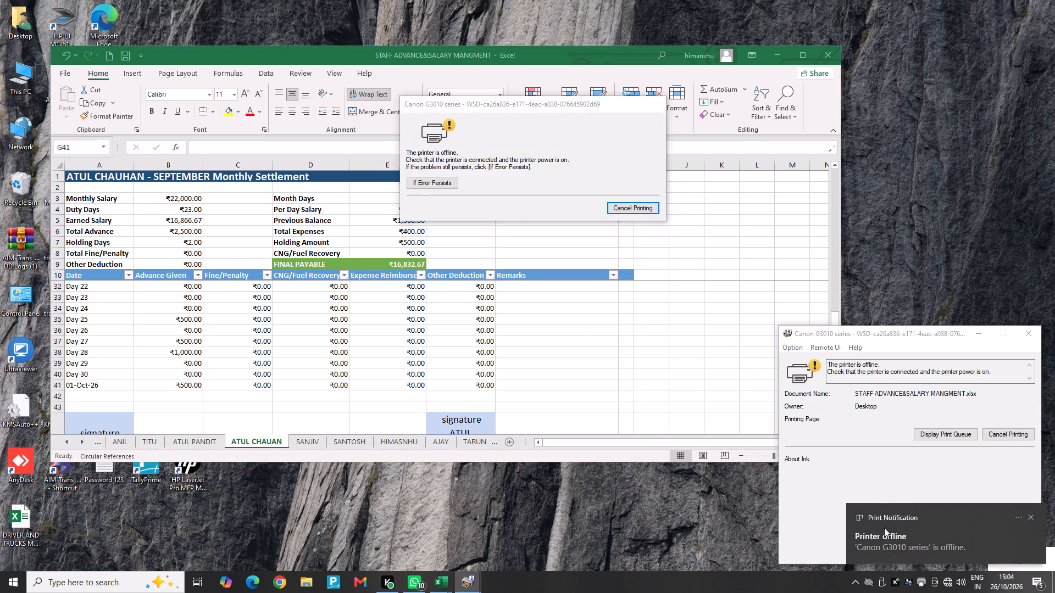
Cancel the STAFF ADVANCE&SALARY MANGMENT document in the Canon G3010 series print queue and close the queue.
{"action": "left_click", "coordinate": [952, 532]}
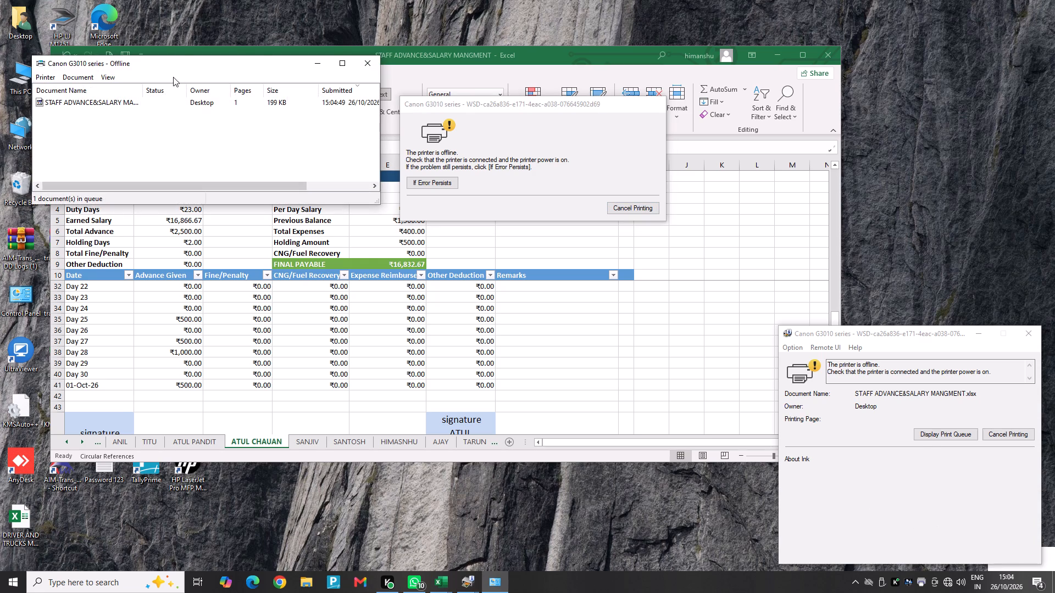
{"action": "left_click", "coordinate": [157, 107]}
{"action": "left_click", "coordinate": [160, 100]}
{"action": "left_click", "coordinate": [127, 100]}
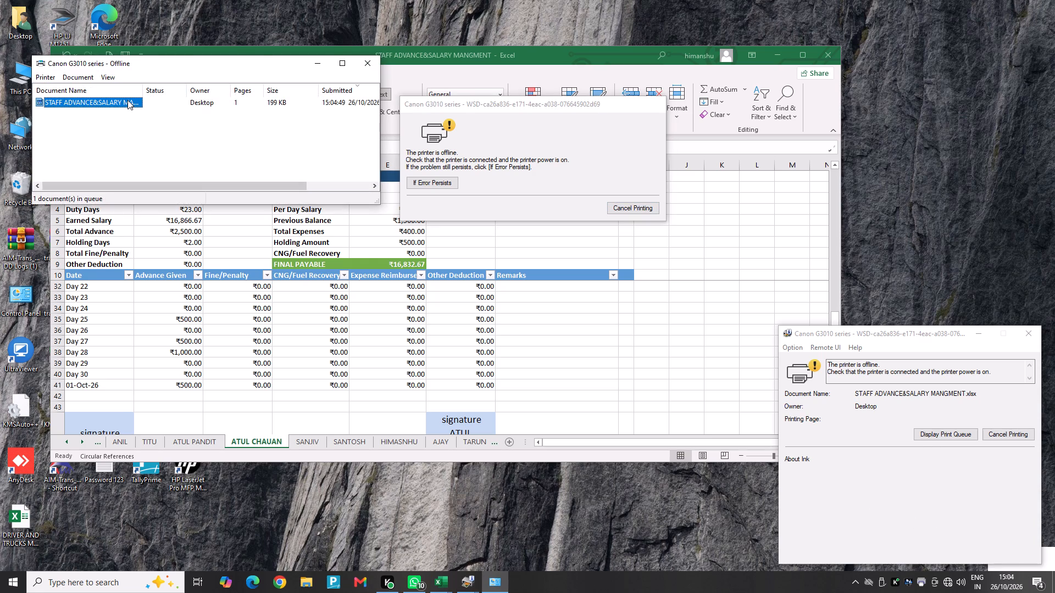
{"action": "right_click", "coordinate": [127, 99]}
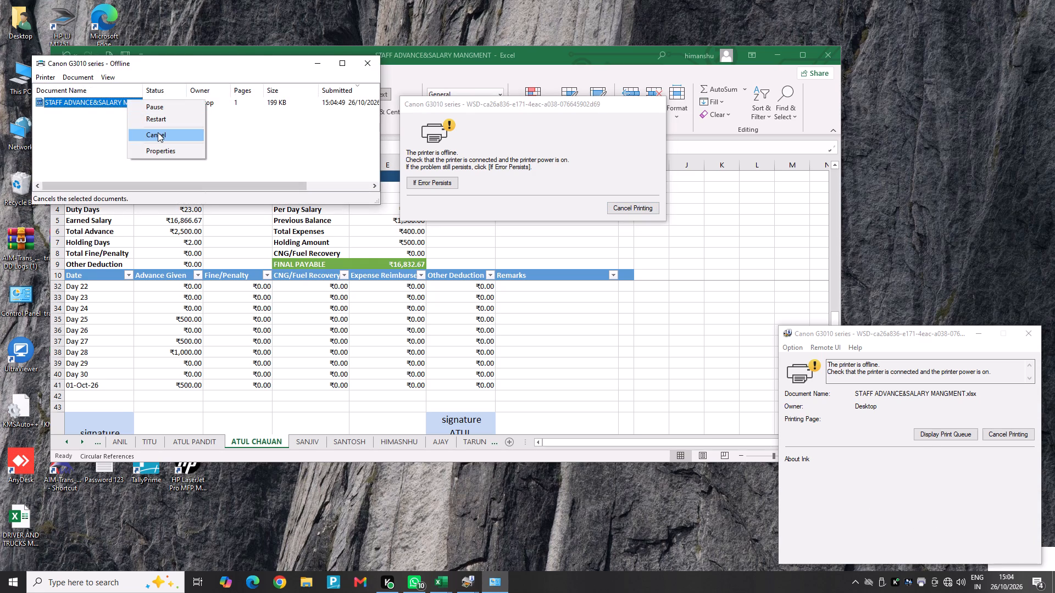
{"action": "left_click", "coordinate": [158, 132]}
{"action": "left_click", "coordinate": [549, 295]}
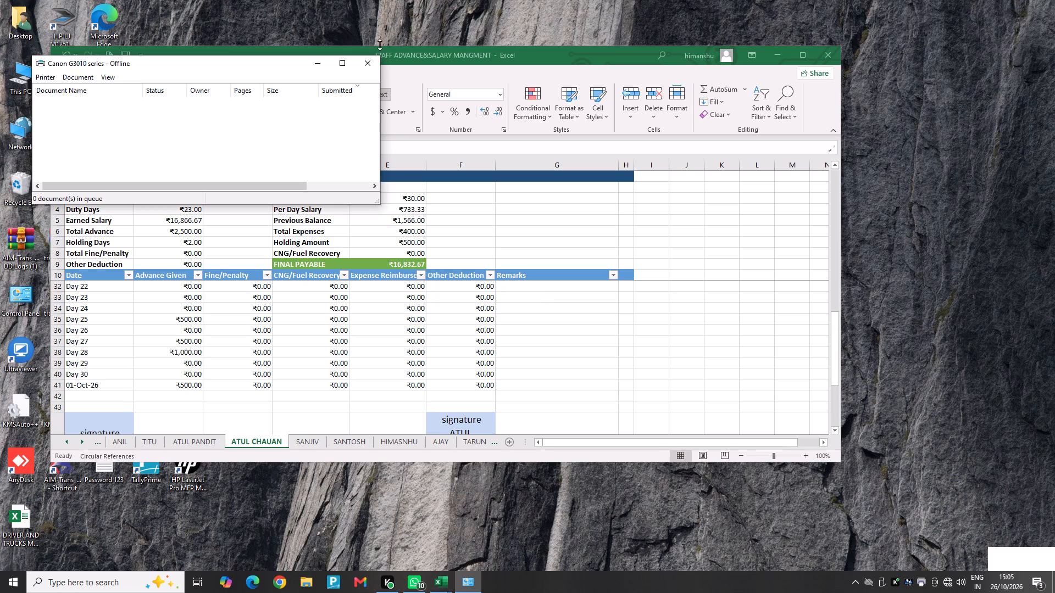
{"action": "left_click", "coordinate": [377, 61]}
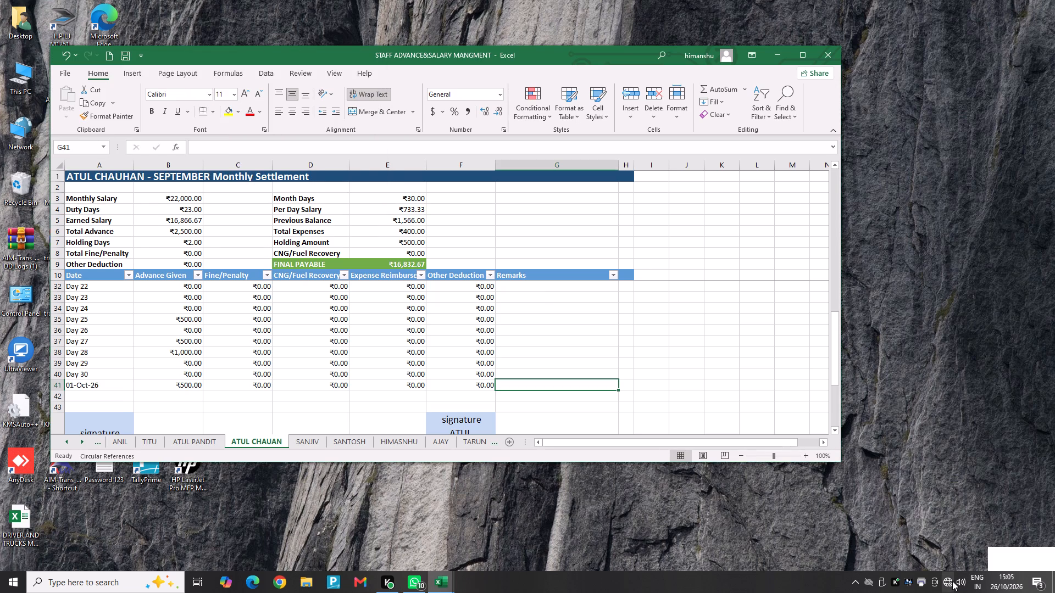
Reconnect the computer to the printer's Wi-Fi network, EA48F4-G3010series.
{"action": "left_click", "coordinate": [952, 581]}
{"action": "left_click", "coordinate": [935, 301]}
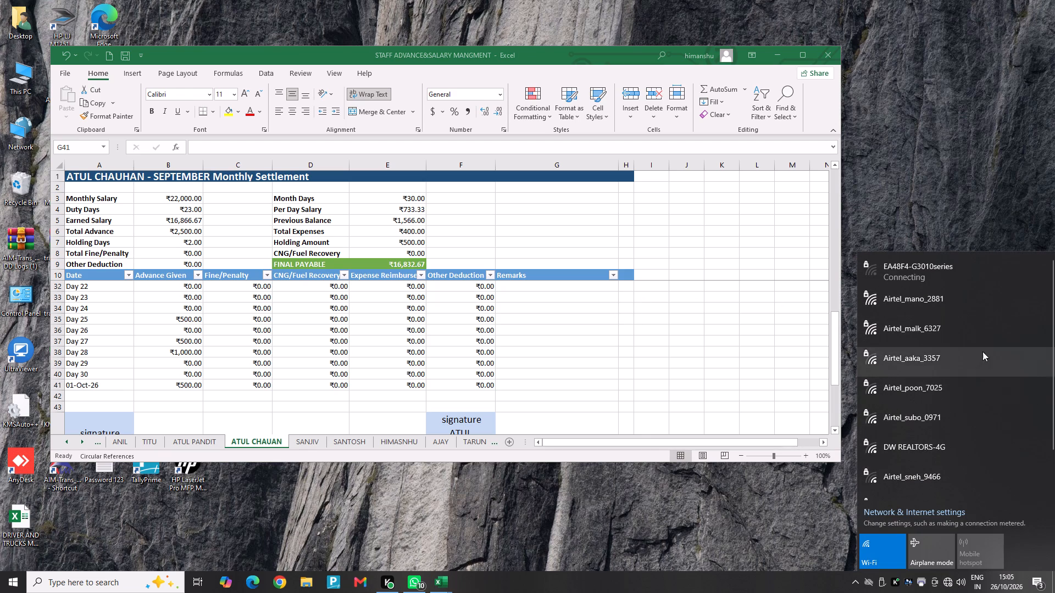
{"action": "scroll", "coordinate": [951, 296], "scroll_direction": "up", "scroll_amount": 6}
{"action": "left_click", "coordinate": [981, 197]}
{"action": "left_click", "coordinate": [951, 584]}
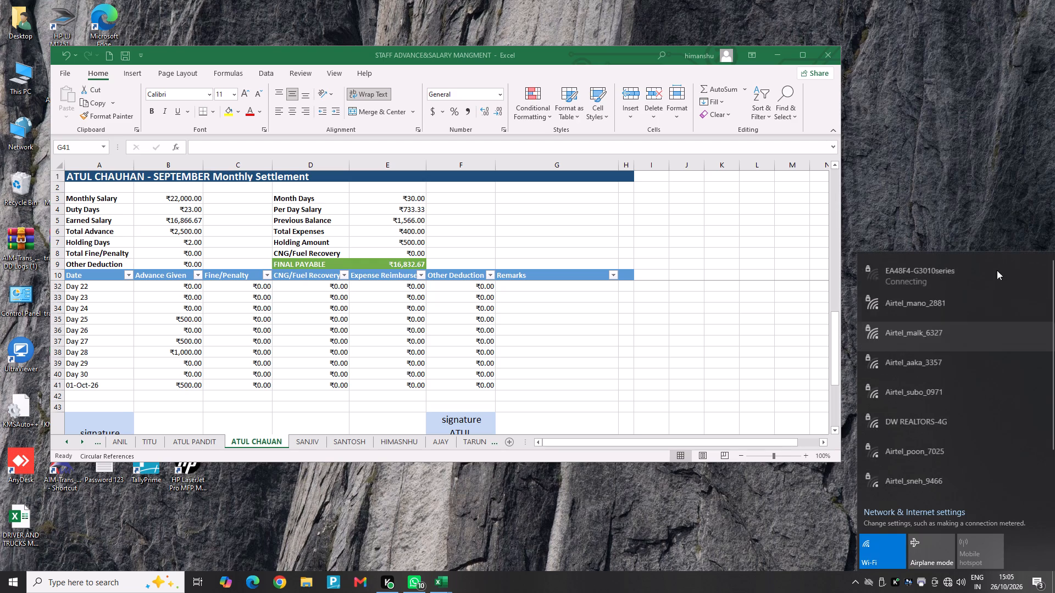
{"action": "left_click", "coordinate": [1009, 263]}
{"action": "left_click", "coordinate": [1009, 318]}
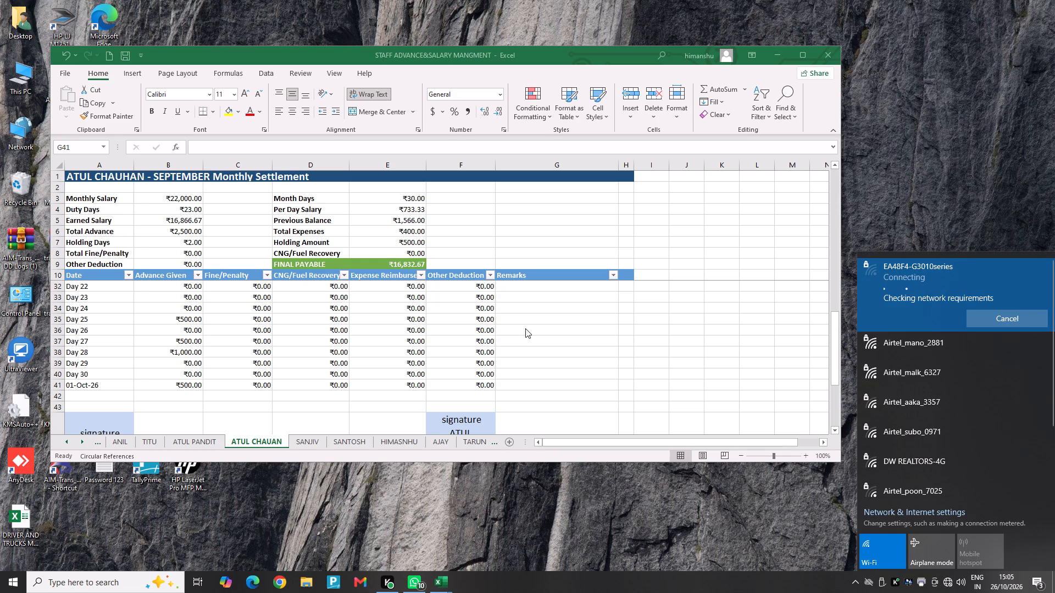
Bring up the settlement sheet's print settings, and disconnect and reconnect the EA48F4-G3010series Wi-Fi network.
{"action": "key", "text": "ctrl+p"}
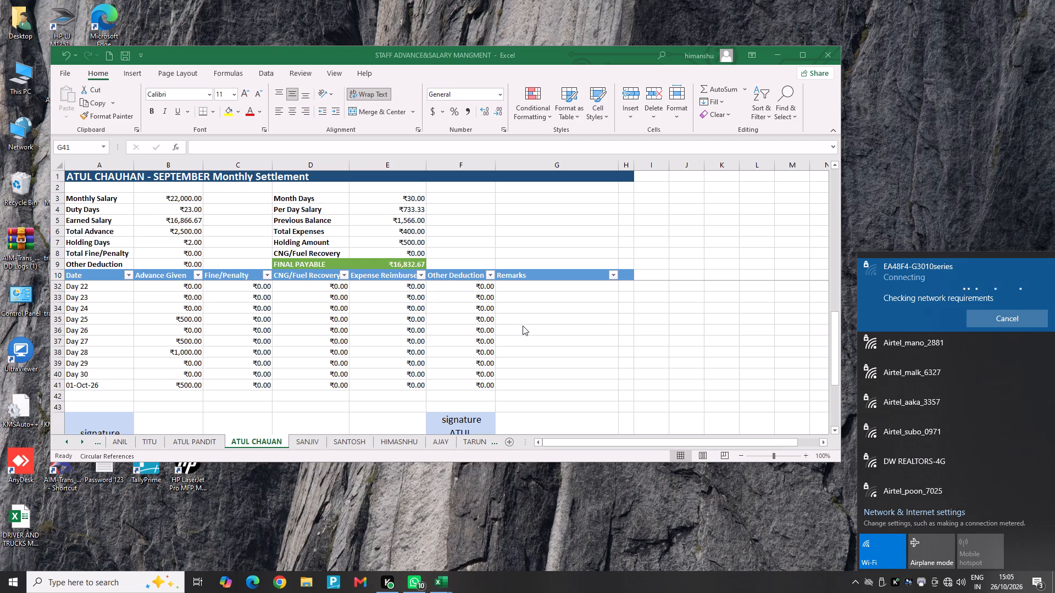
{"action": "left_click", "coordinate": [523, 328]}
{"action": "key", "text": "ctrl+p"}
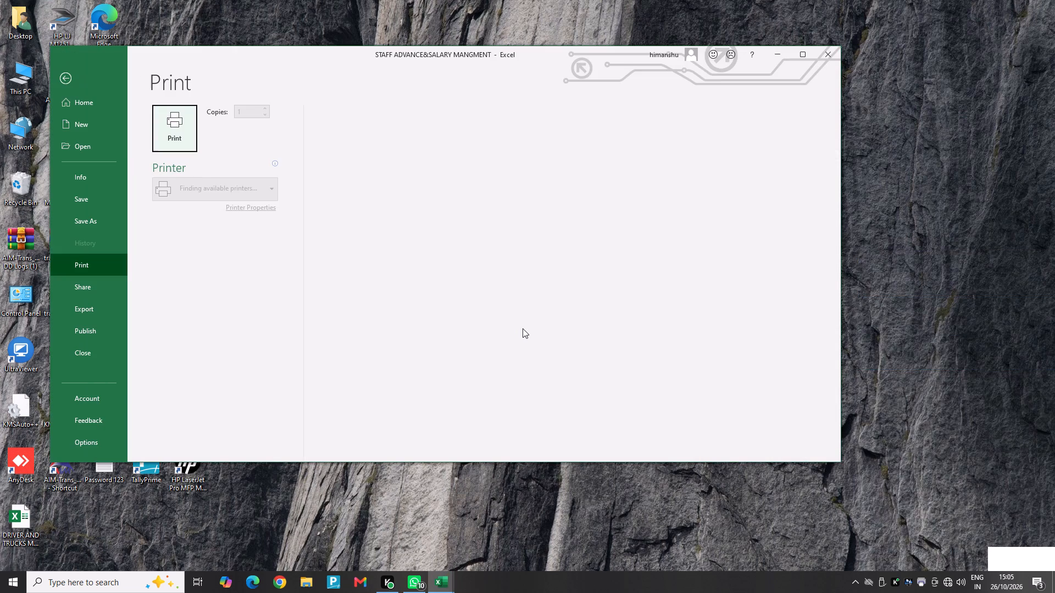
{"action": "left_click", "coordinate": [948, 580]}
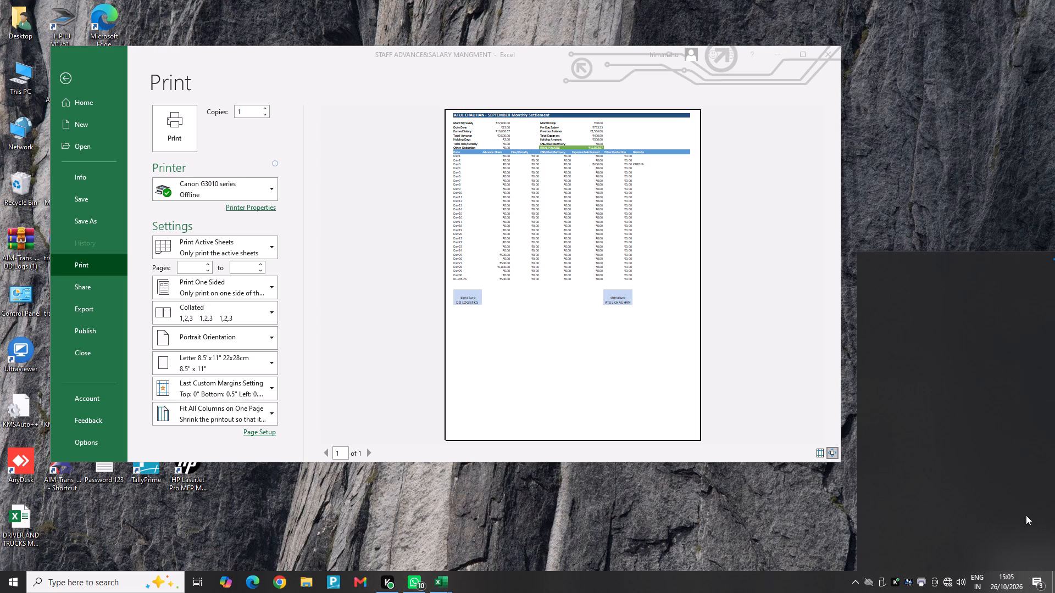
{"action": "left_click", "coordinate": [960, 278]}
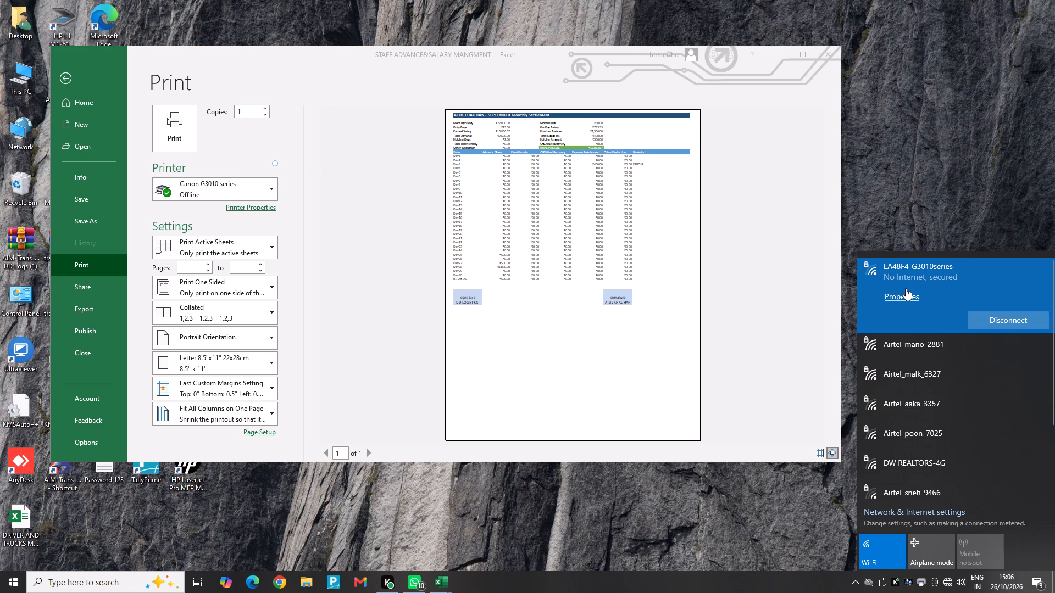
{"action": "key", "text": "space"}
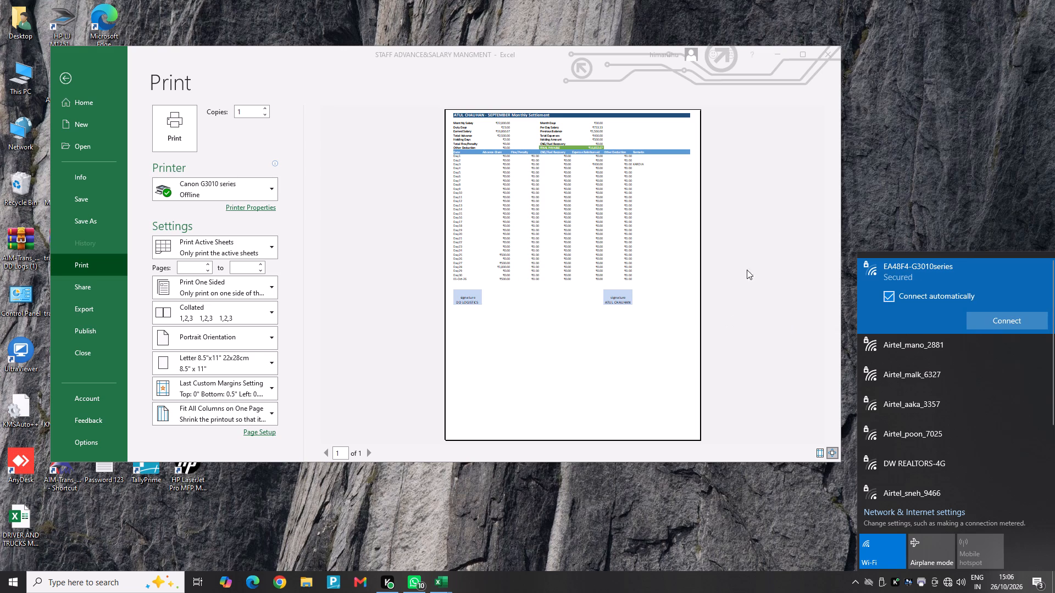
{"action": "left_click", "coordinate": [1007, 313]}
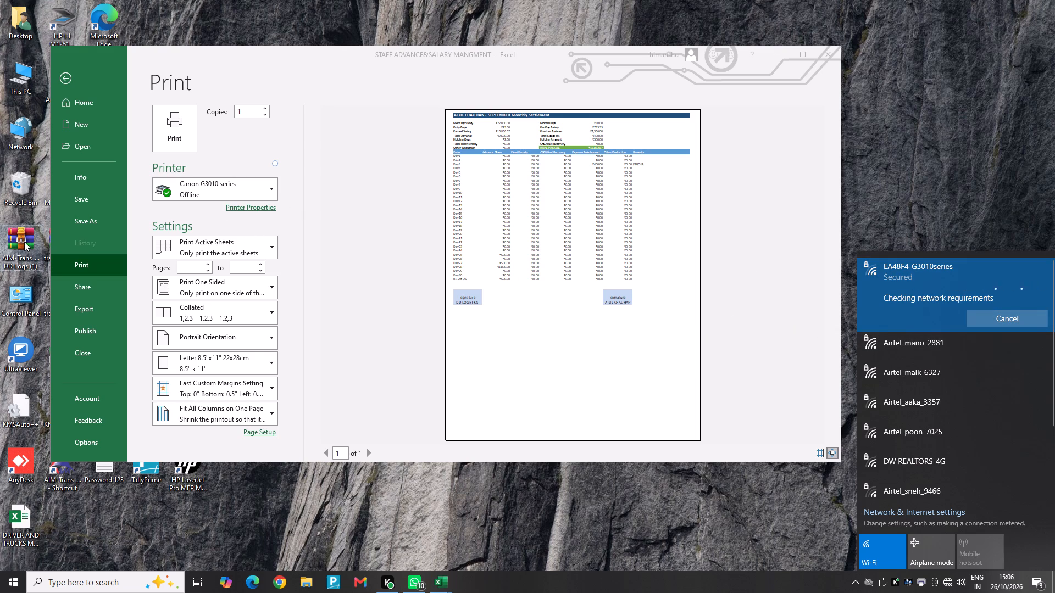
Choose the Print to File option for the settlement sheet from the available printer choices.
{"action": "left_click", "coordinate": [218, 186]}
{"action": "left_click", "coordinate": [268, 190]}
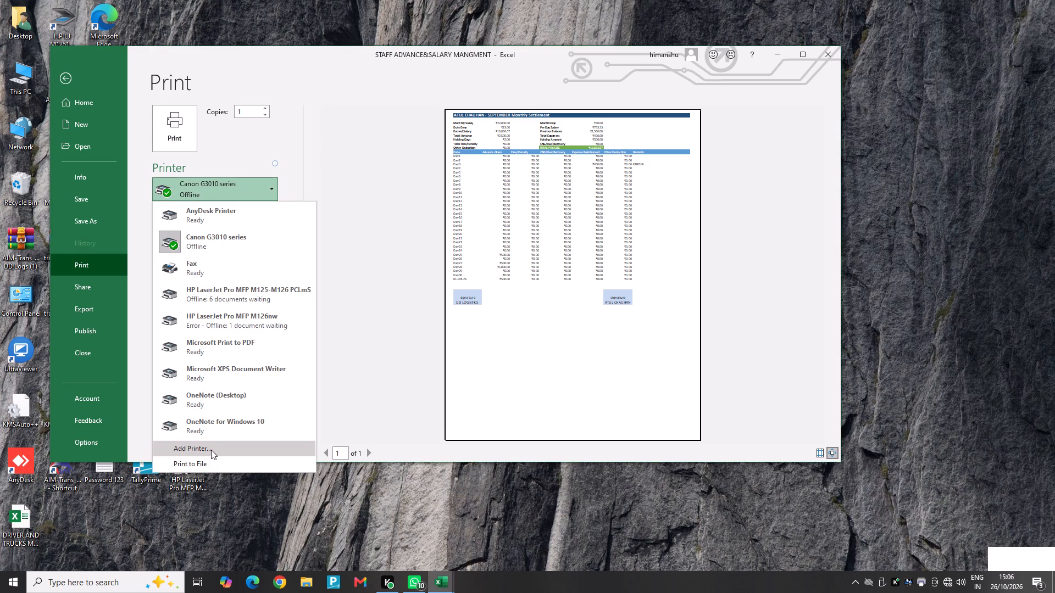
{"action": "left_click", "coordinate": [212, 462]}
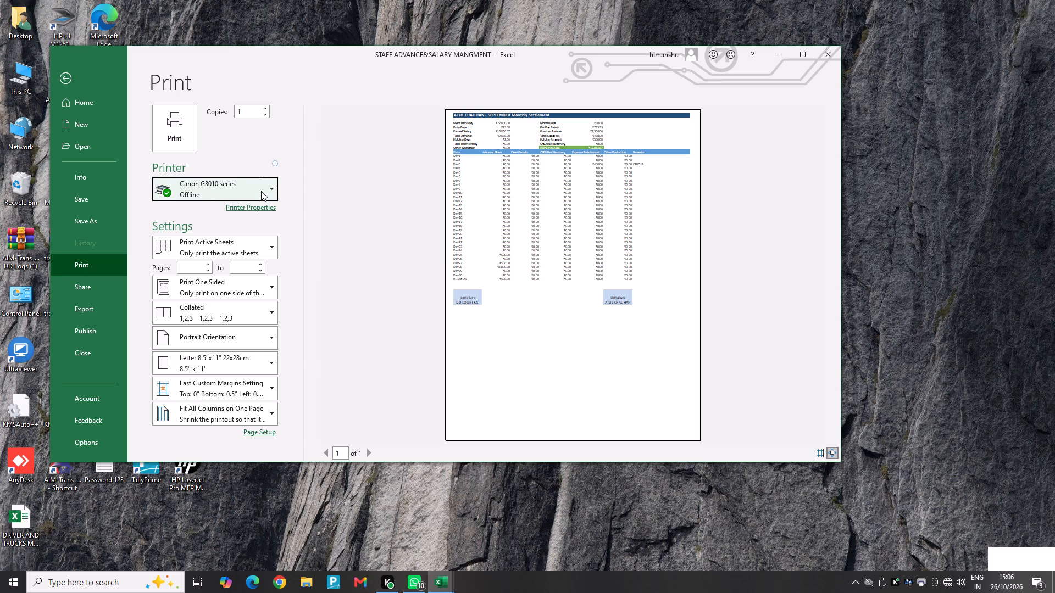
Print the settlement sheet to a printer file in the driver salary folder, named with the employee's name followed by SEPTEMBER.
{"action": "left_click", "coordinate": [179, 138]}
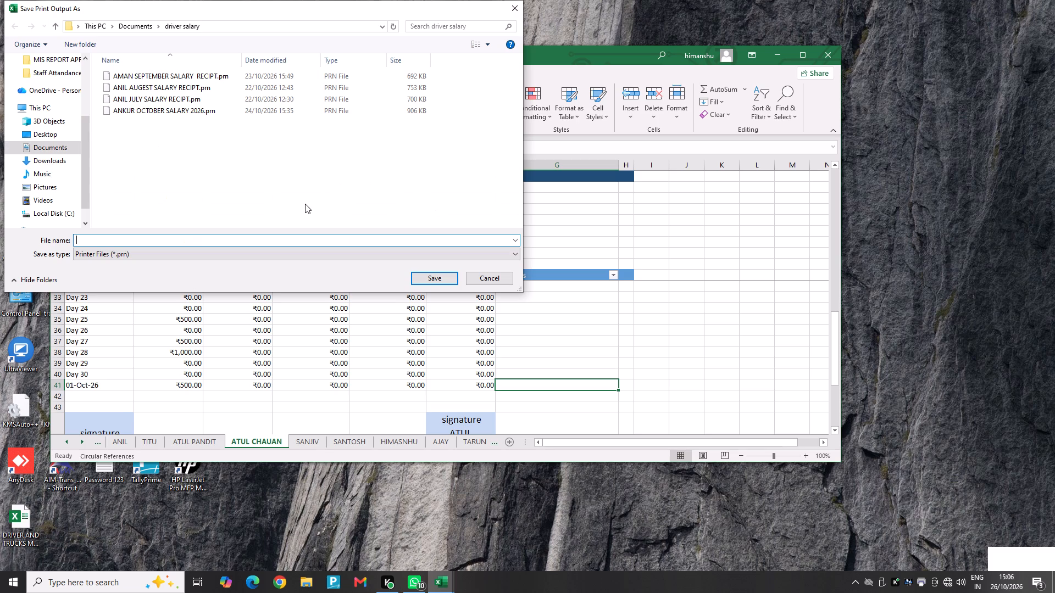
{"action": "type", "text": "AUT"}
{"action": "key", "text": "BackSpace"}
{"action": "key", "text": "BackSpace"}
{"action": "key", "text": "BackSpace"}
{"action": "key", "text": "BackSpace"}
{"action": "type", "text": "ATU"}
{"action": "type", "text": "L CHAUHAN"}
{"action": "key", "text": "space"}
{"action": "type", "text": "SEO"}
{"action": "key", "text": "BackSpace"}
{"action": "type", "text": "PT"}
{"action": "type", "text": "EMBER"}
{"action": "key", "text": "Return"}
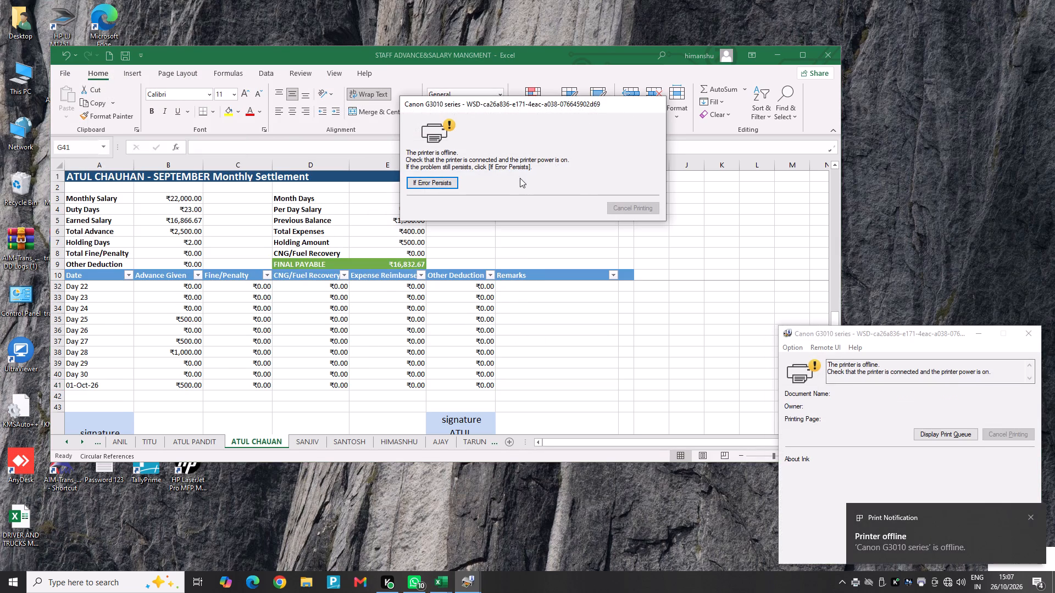
{"action": "left_click", "coordinate": [1037, 329]}
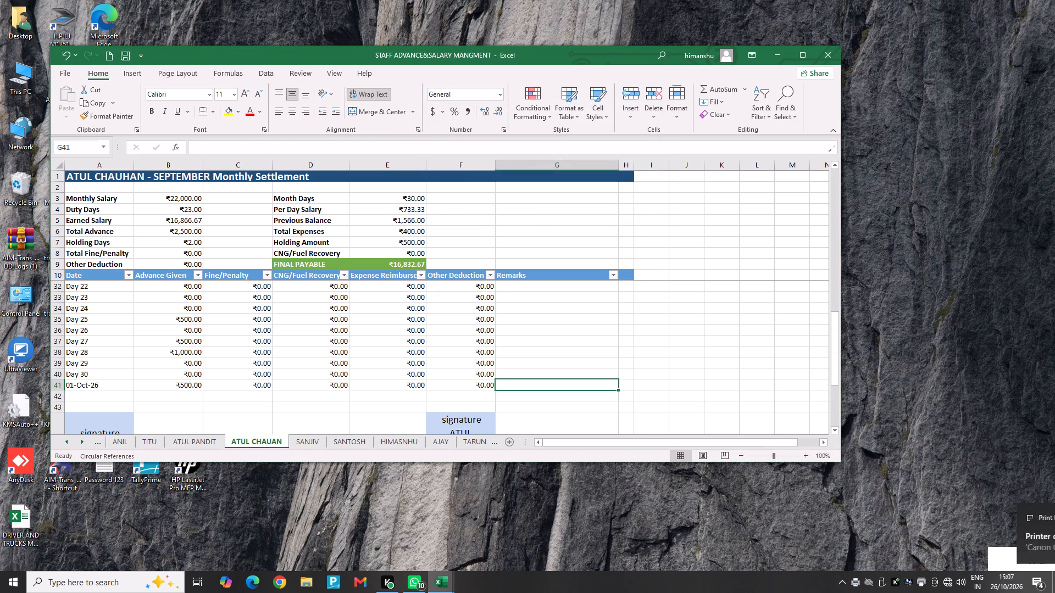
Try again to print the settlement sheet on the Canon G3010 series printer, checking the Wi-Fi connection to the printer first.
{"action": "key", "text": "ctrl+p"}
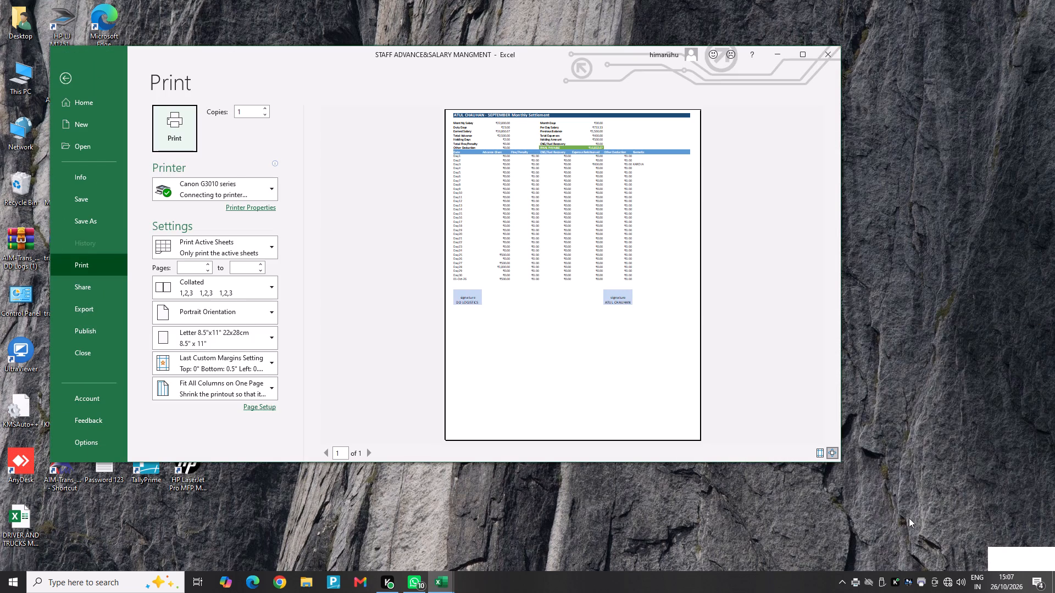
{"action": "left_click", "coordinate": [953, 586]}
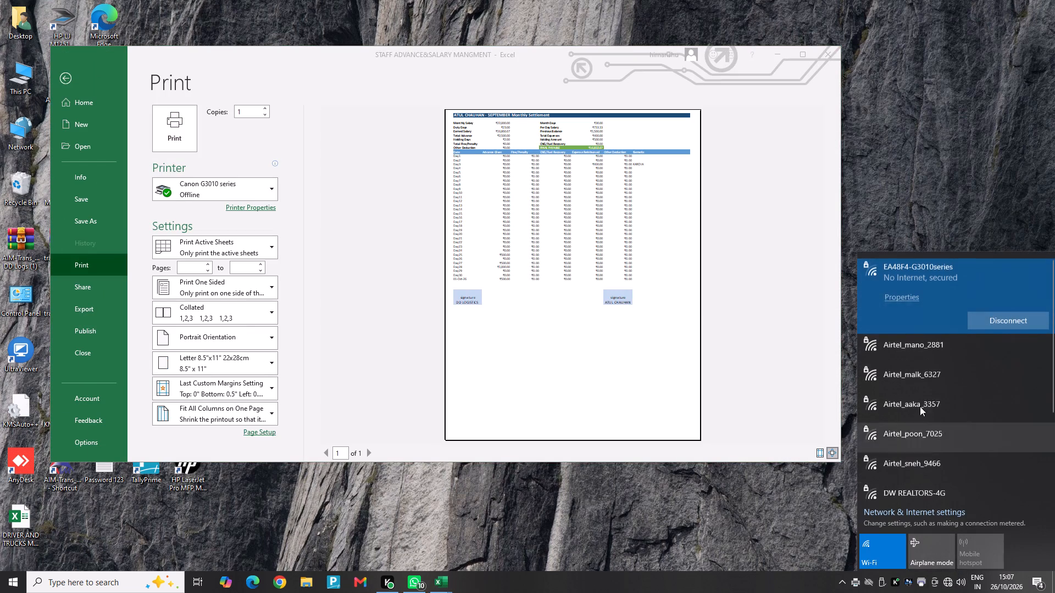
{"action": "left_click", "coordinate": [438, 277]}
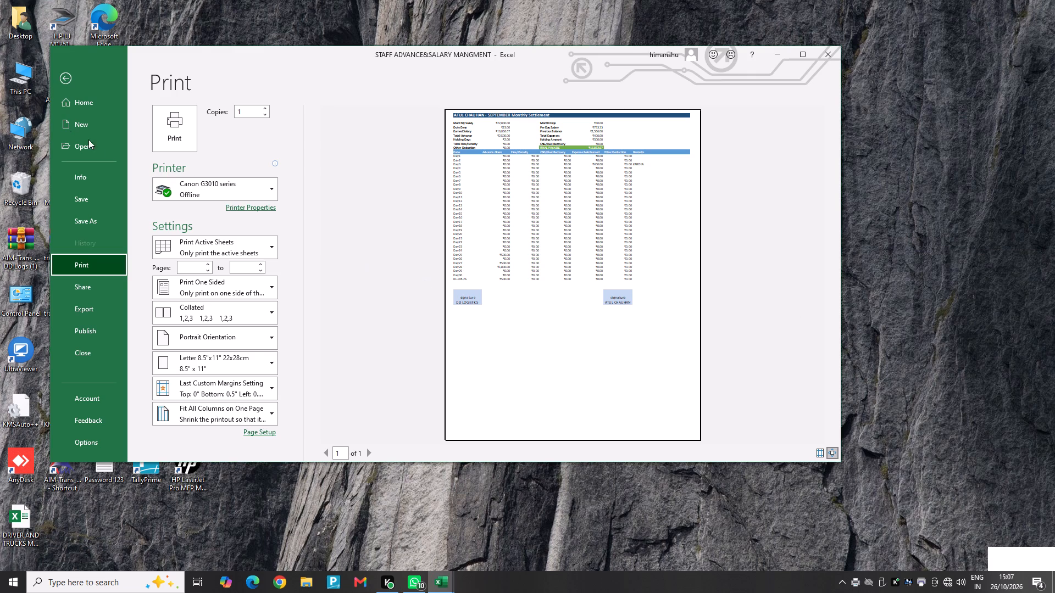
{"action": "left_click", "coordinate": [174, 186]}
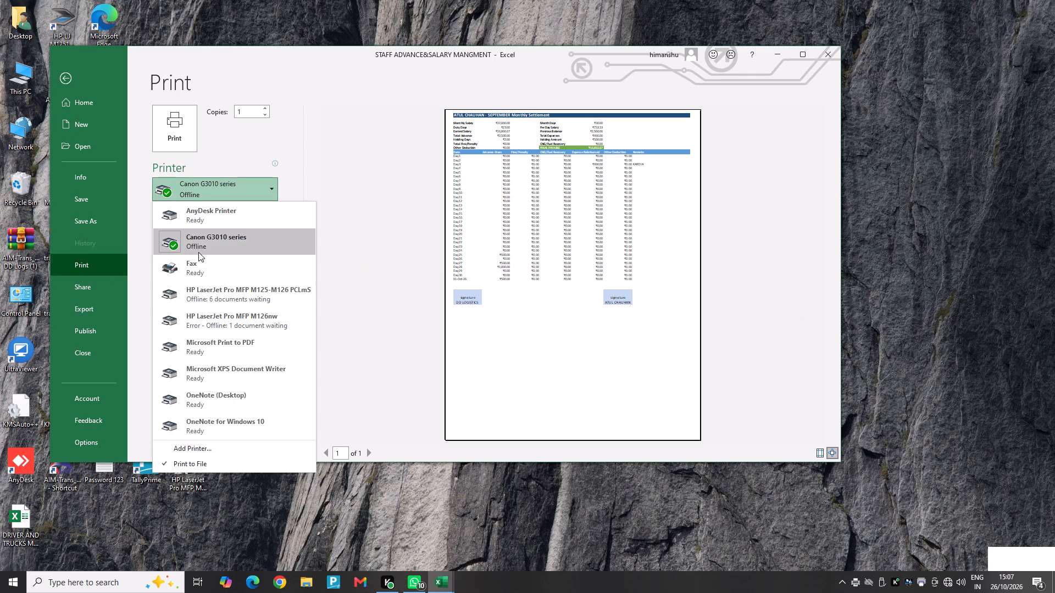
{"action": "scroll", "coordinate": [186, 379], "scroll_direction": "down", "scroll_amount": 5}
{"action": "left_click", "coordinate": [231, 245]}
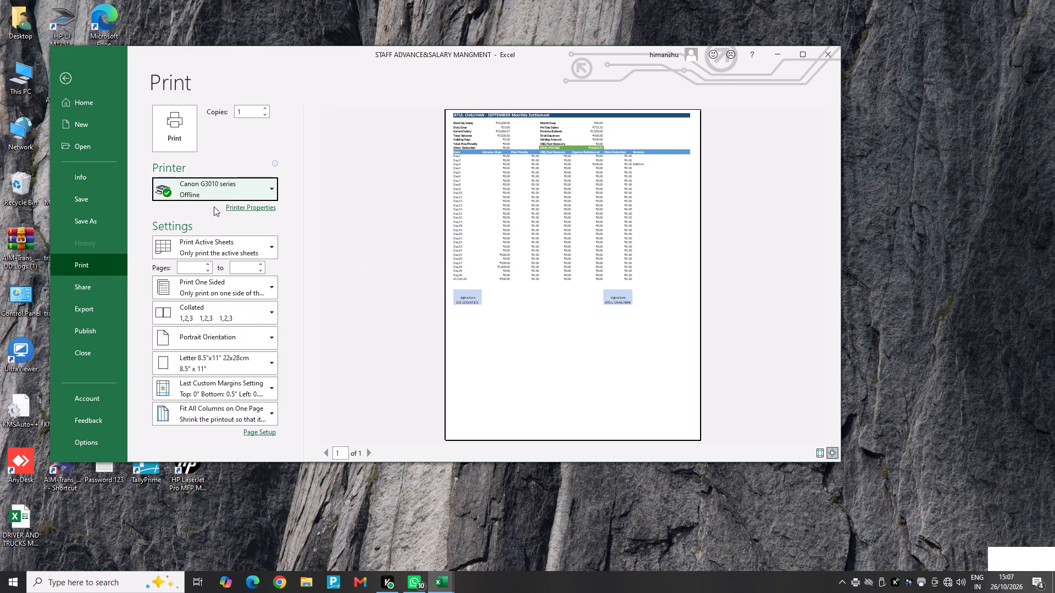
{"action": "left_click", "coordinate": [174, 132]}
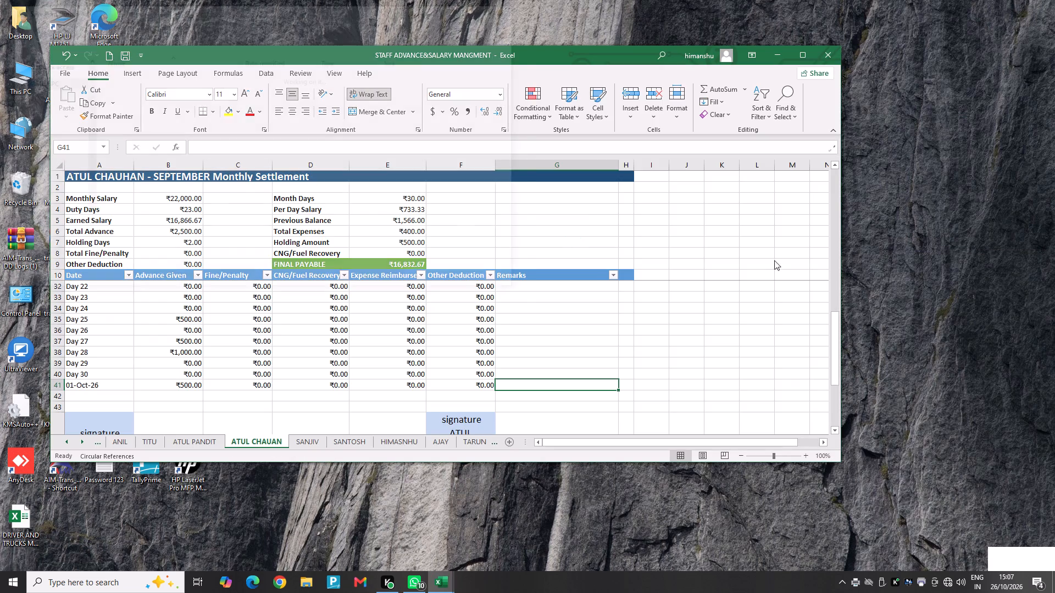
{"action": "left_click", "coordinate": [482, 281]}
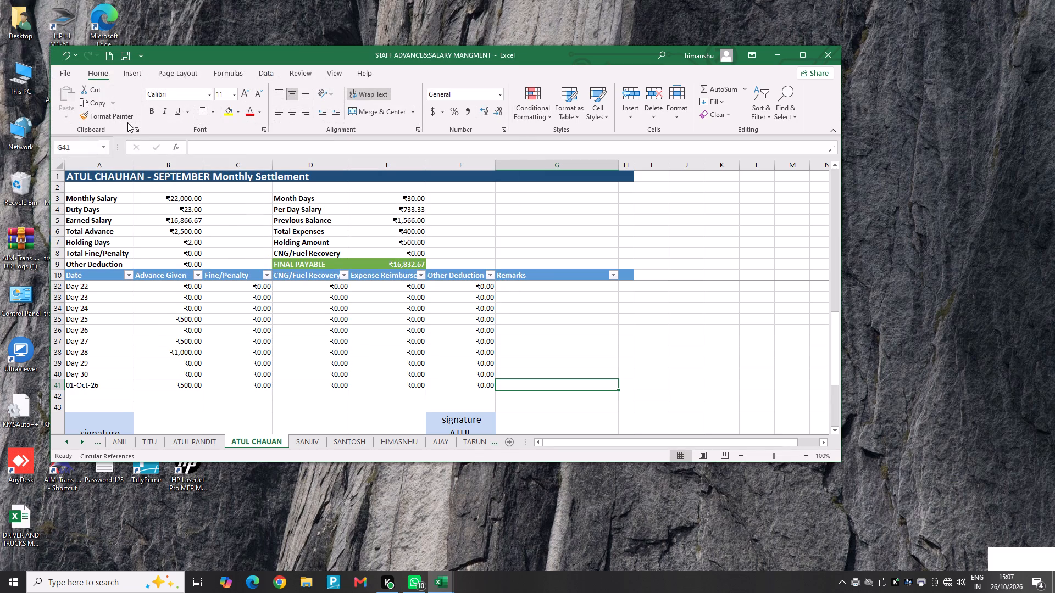
Bring up the available printers and print-to-file option for printing the September settlement sheet.
{"action": "key", "text": "ctrl+p"}
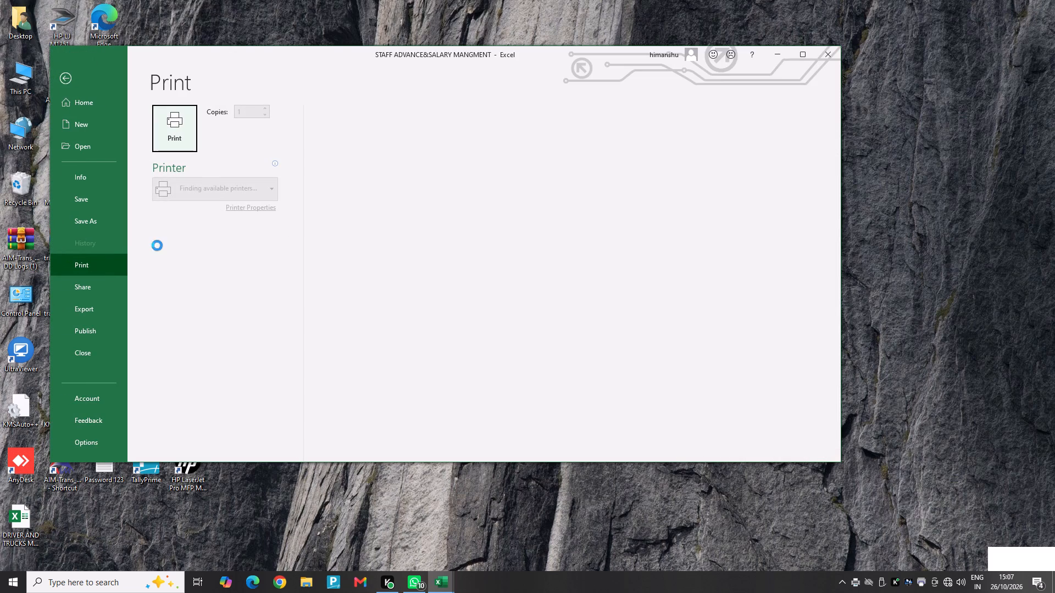
{"action": "left_click", "coordinate": [213, 191]}
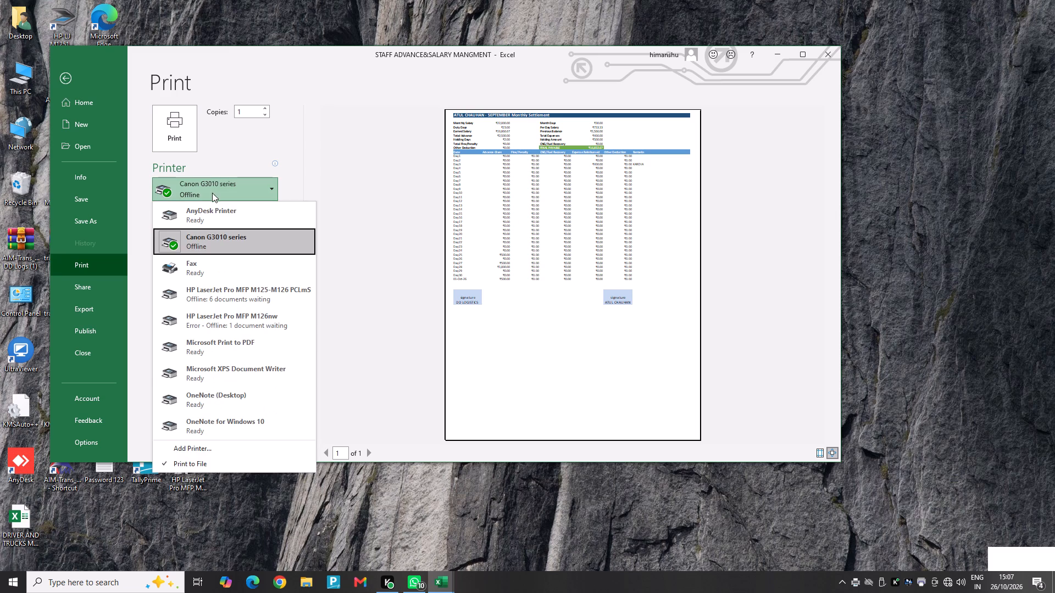
Set the print scaling to Fit Sheet on One Page and select the last custom margins.
{"action": "left_click", "coordinate": [212, 188]}
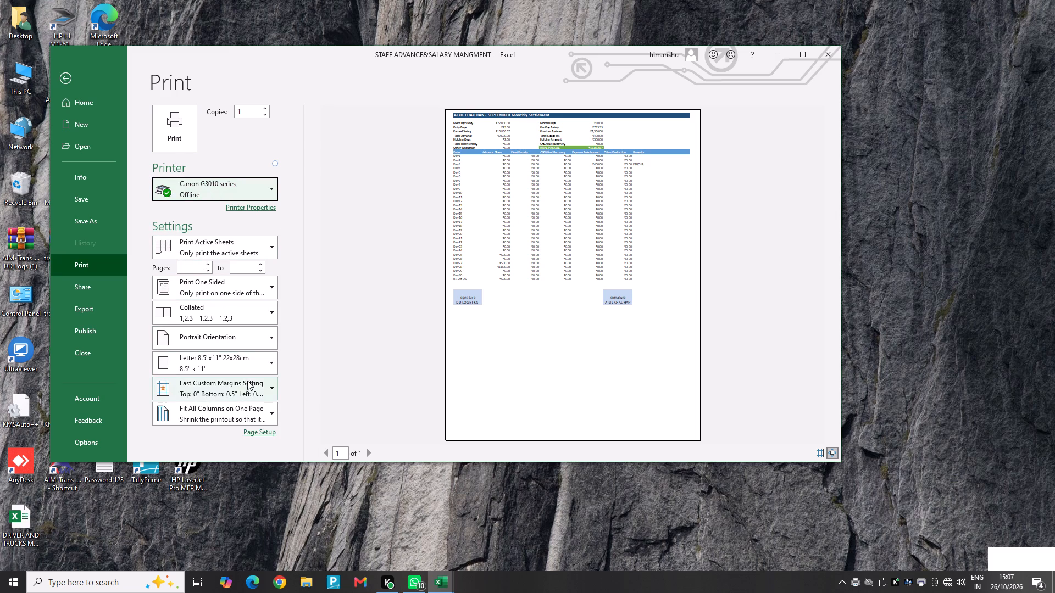
{"action": "left_click", "coordinate": [218, 389]}
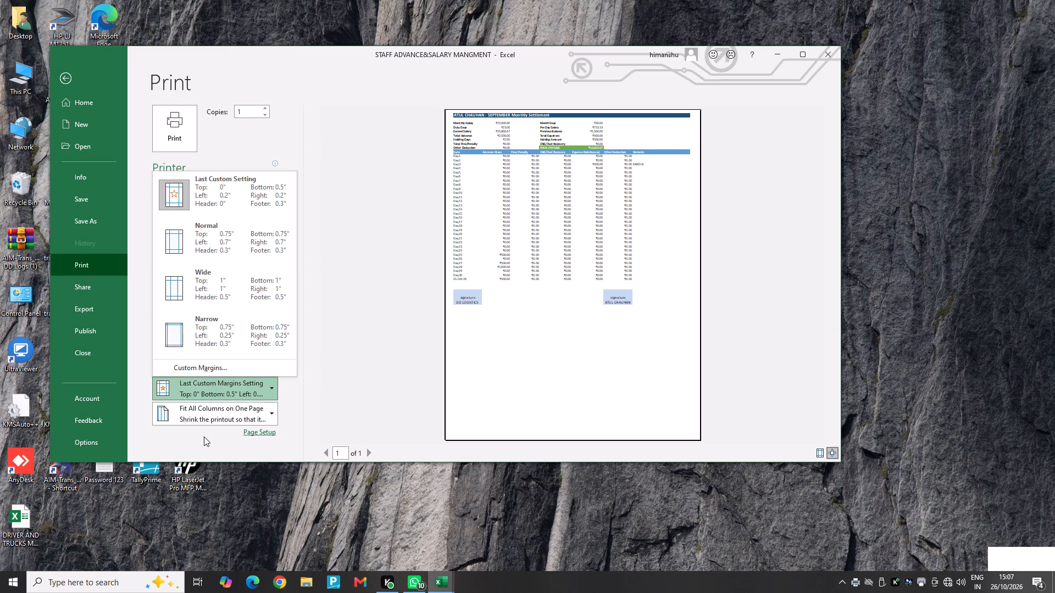
{"action": "left_click", "coordinate": [217, 407]}
{"action": "left_click", "coordinate": [216, 405]}
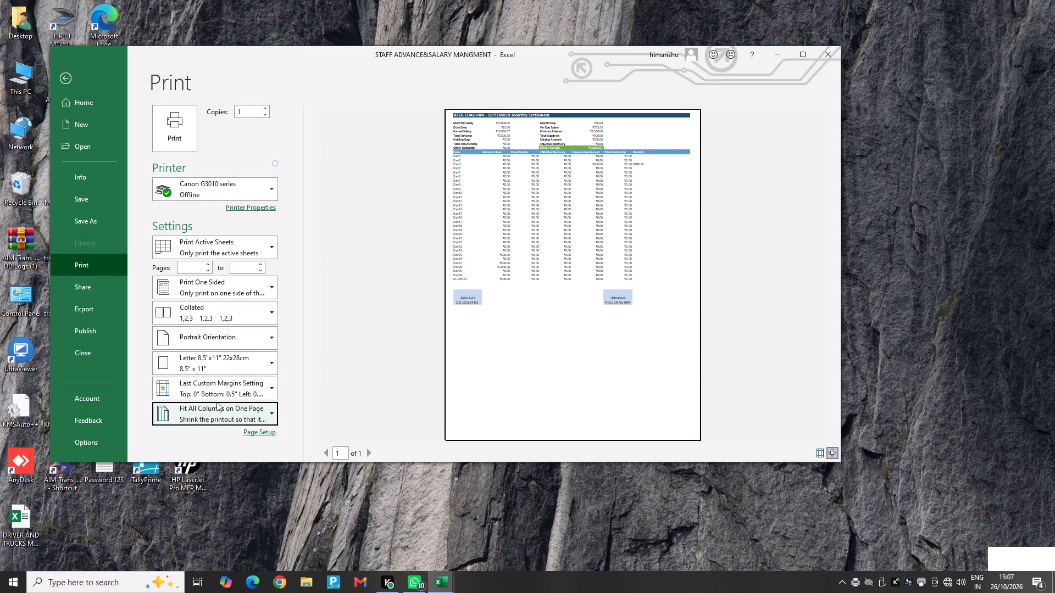
{"action": "left_click", "coordinate": [217, 399]}
{"action": "double_click", "coordinate": [214, 411]}
{"action": "left_click", "coordinate": [214, 411]}
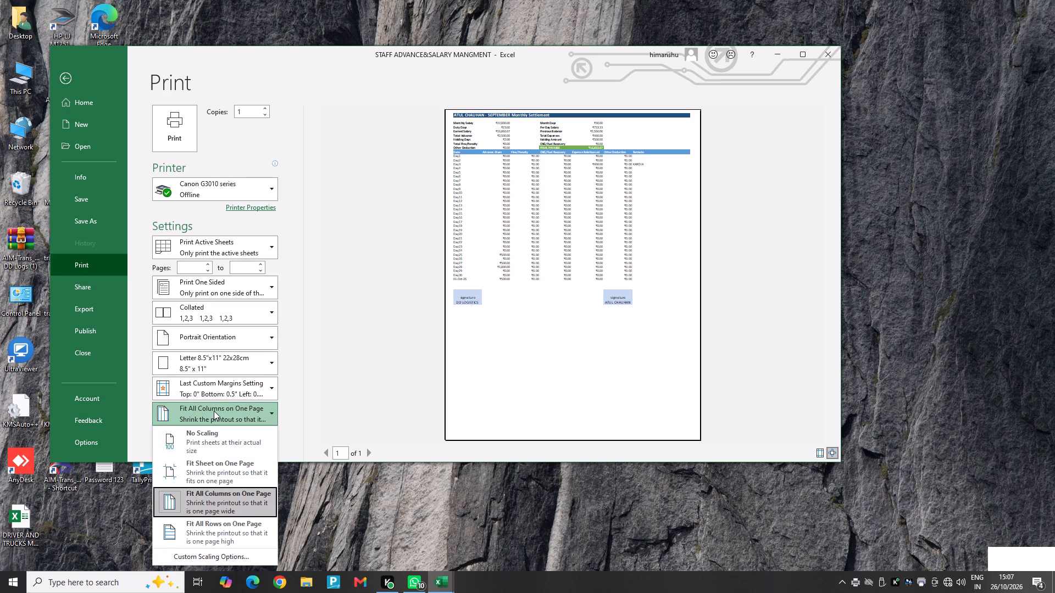
{"action": "left_click", "coordinate": [206, 456]}
{"action": "left_click", "coordinate": [209, 420]}
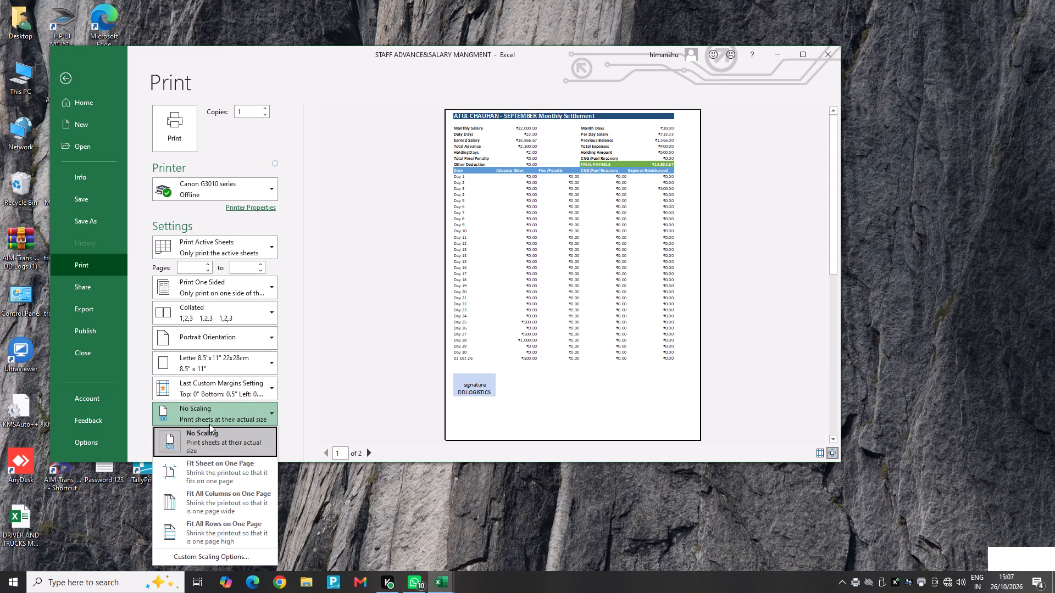
{"action": "left_click", "coordinate": [214, 471]}
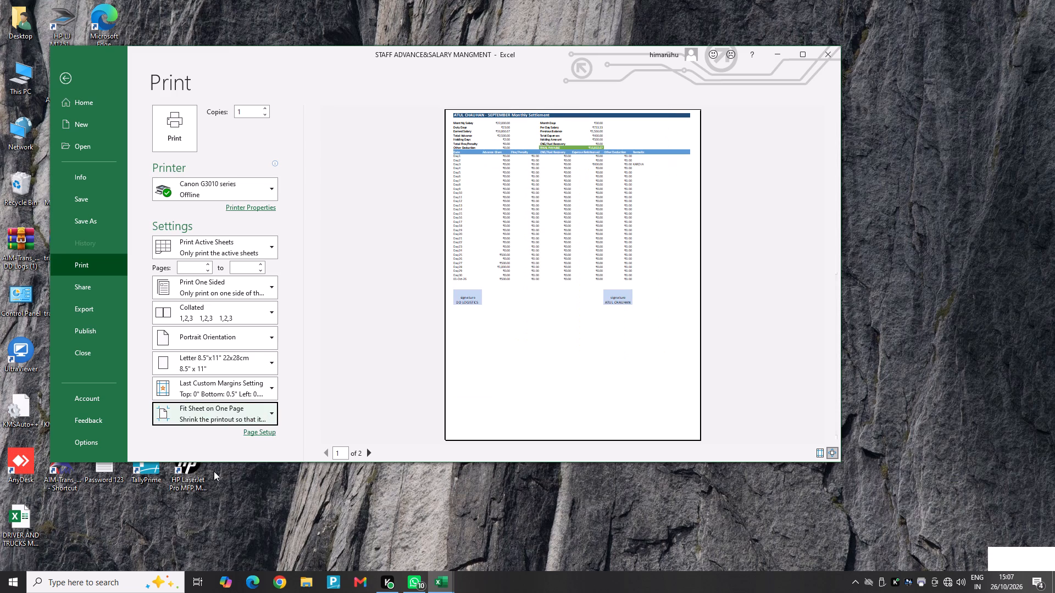
{"action": "left_click", "coordinate": [205, 394]}
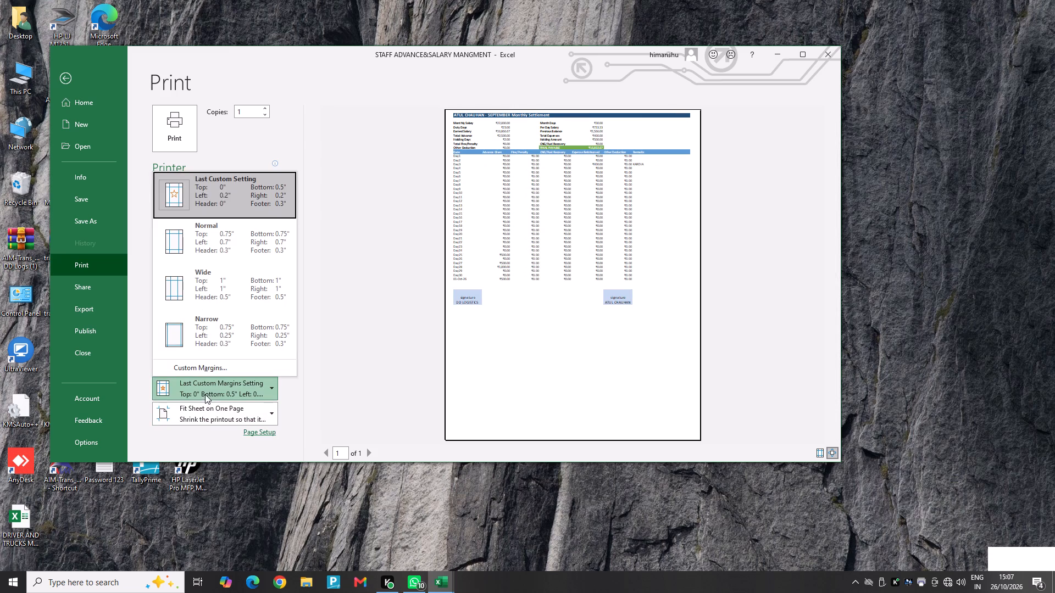
{"action": "left_click", "coordinate": [224, 197]}
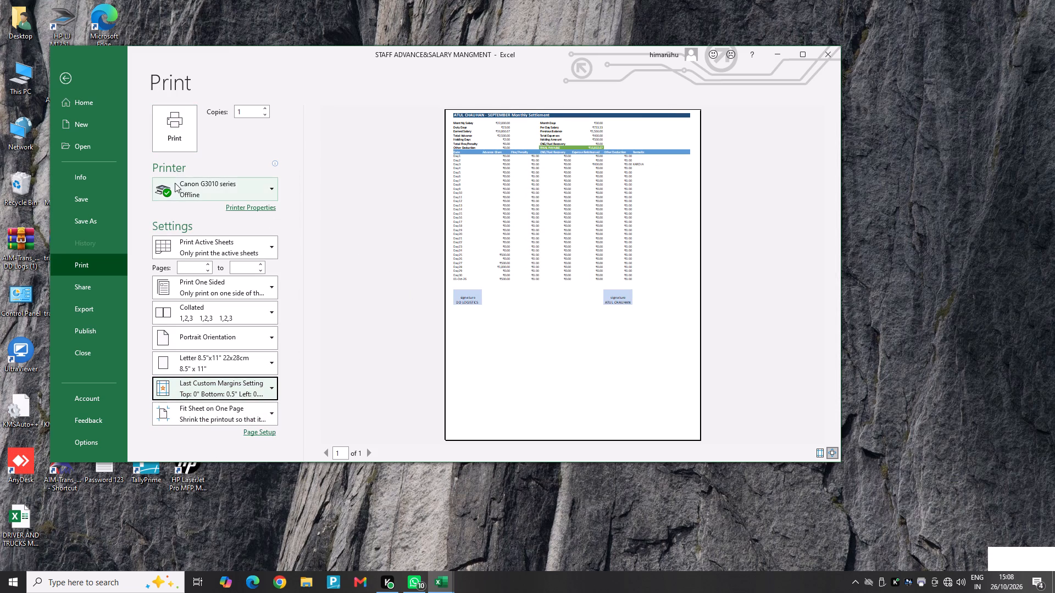
Turn off Print to File and print the settlement sheet on the Canon G3010 series printer.
{"action": "left_click", "coordinate": [175, 138]}
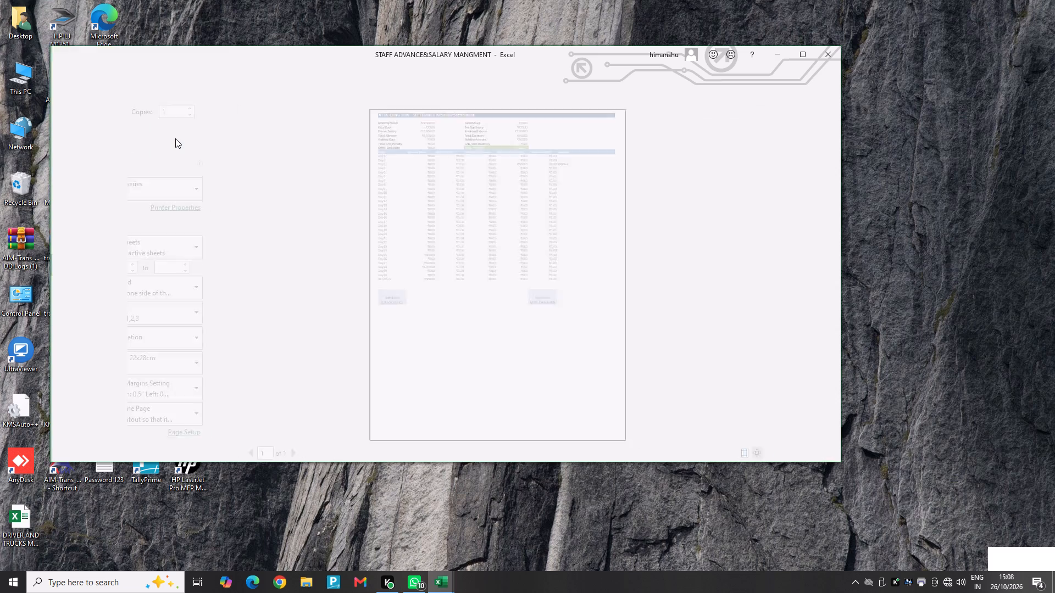
{"action": "left_click", "coordinate": [488, 281]}
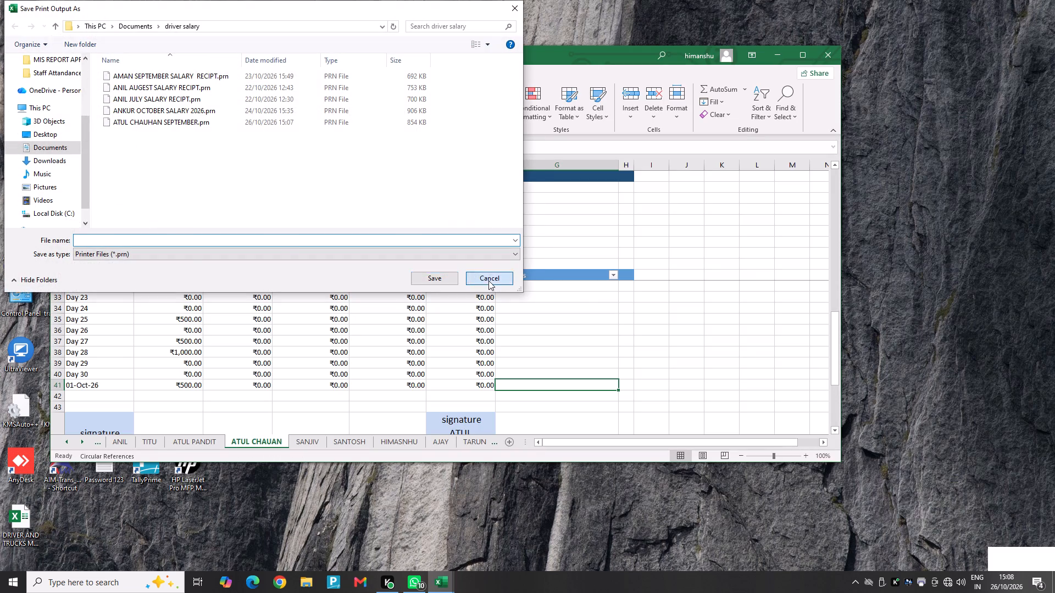
{"action": "key", "text": "ctrl+p"}
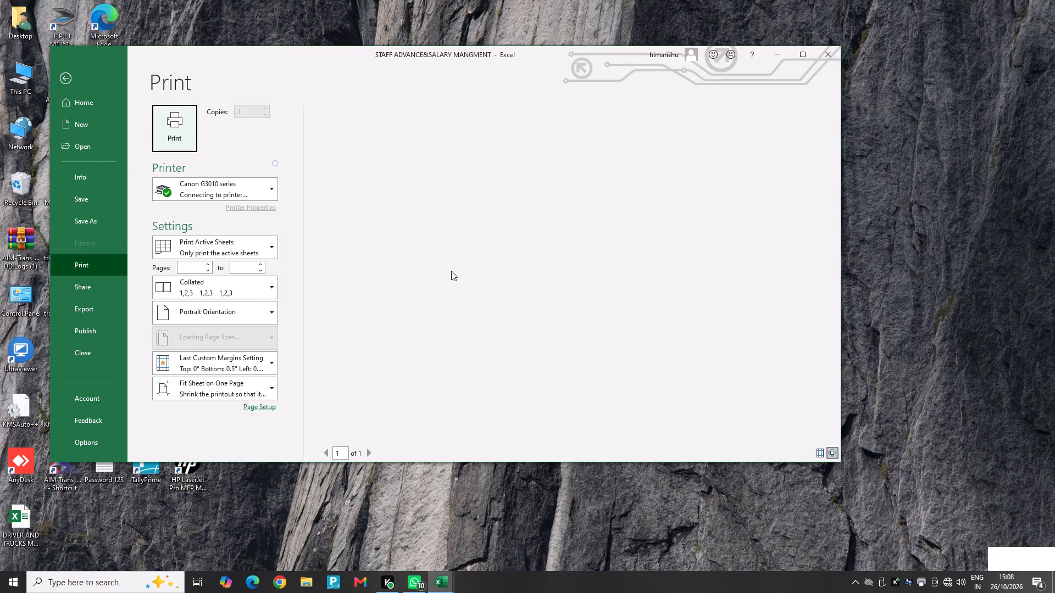
{"action": "left_click", "coordinate": [207, 189]}
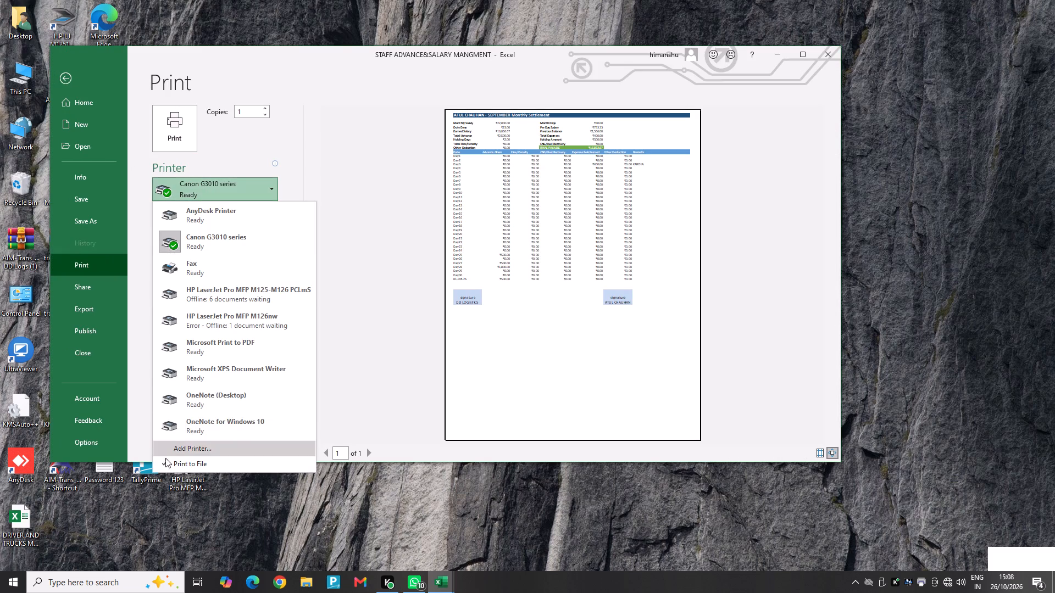
{"action": "left_click", "coordinate": [169, 462]}
{"action": "left_click", "coordinate": [180, 200]}
{"action": "left_click", "coordinate": [184, 192]}
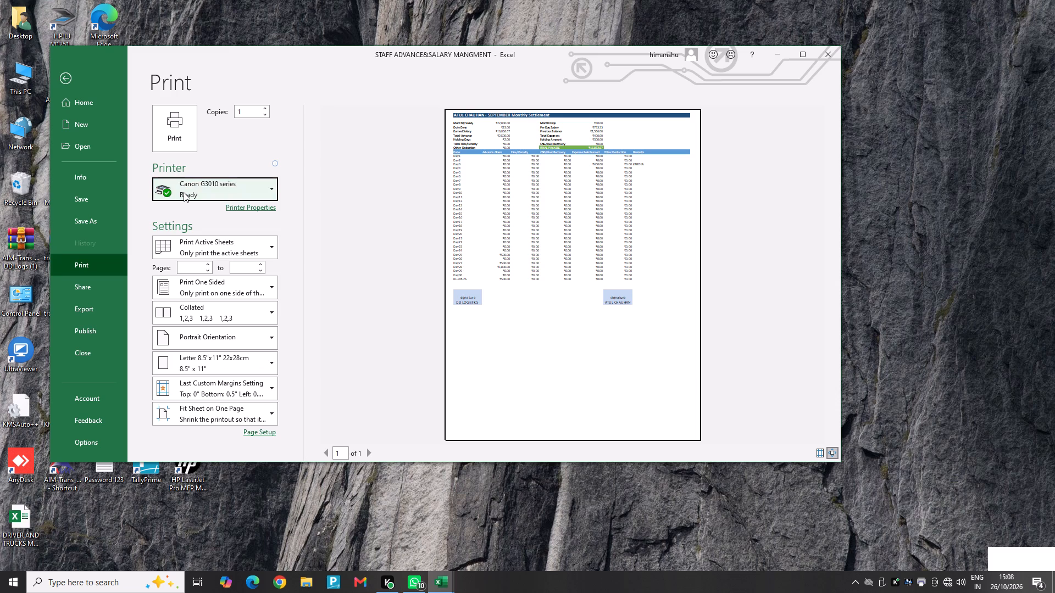
{"action": "left_click", "coordinate": [184, 192]}
{"action": "left_click", "coordinate": [184, 192]}
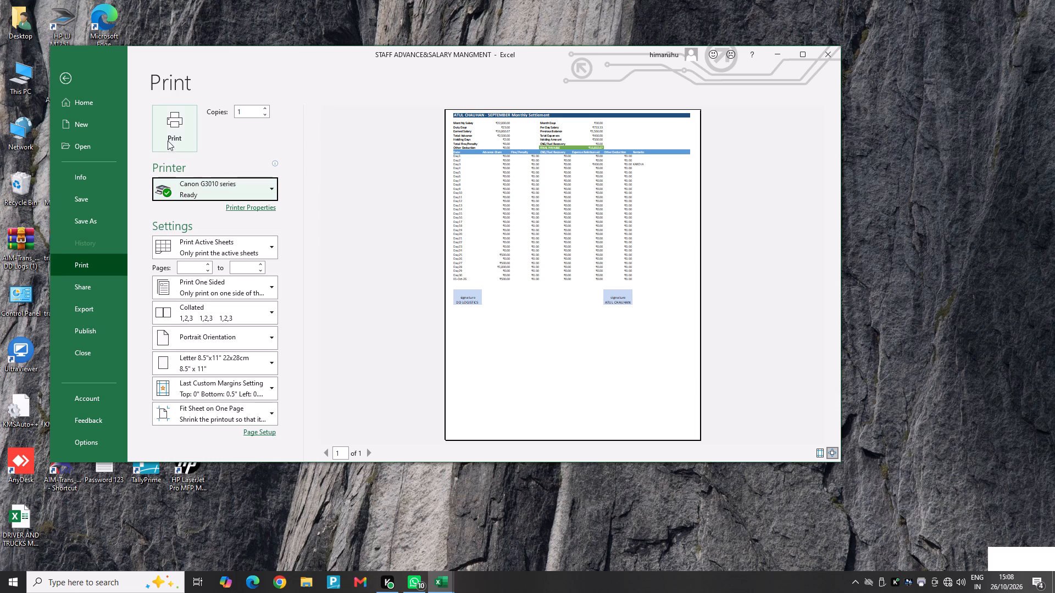
{"action": "left_click", "coordinate": [166, 136]}
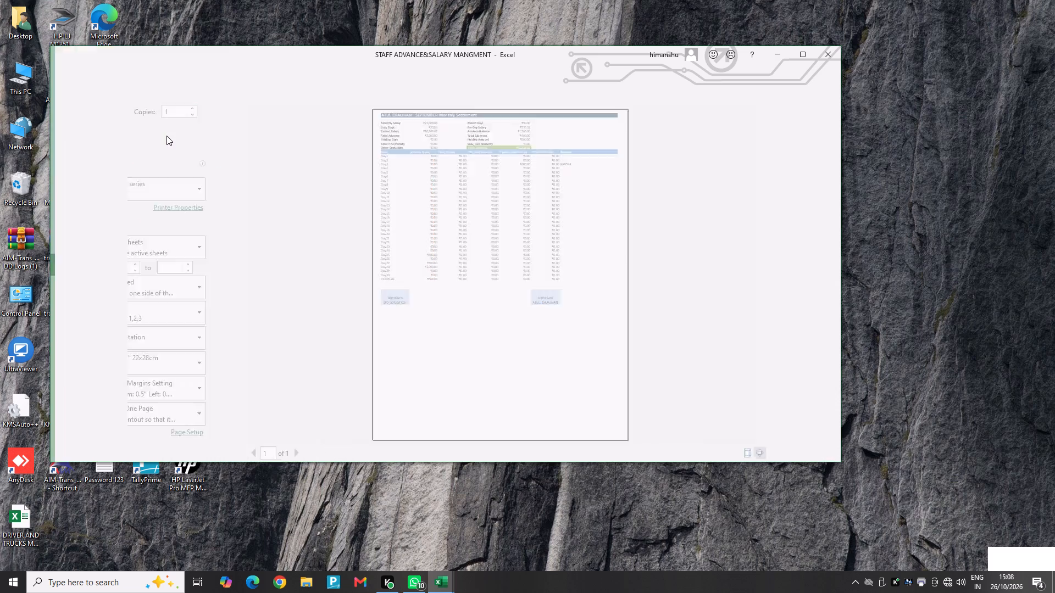